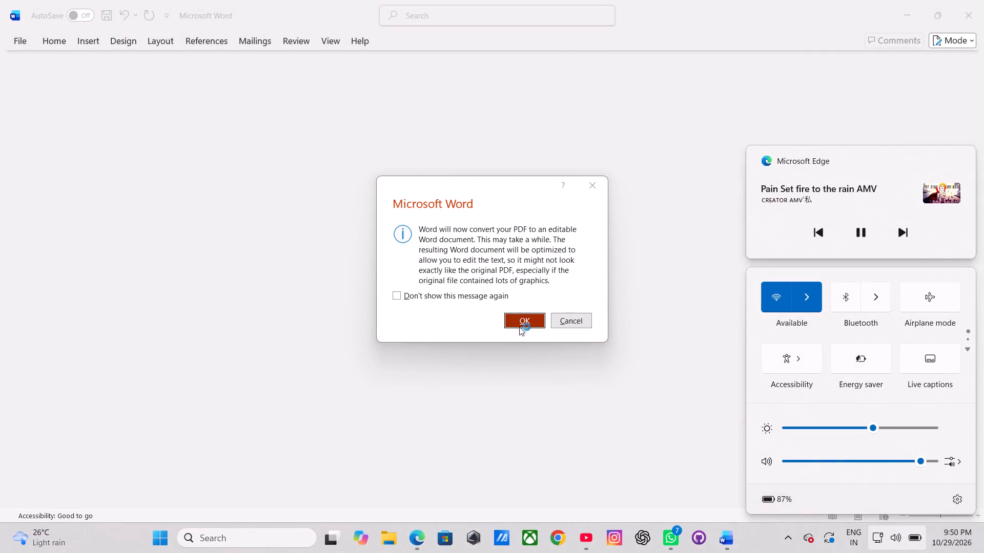
Accept converting the PDF to an editable Word document.
click(534, 323)
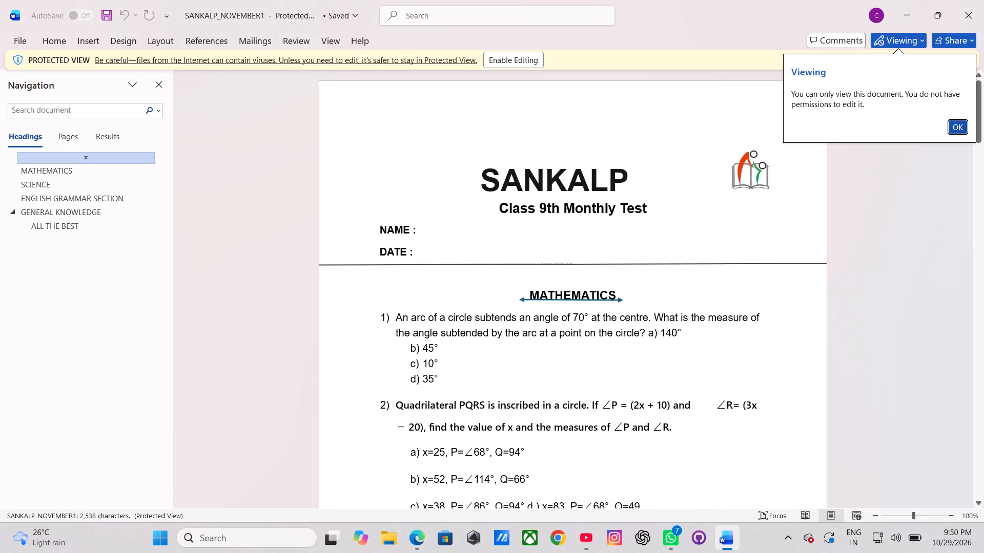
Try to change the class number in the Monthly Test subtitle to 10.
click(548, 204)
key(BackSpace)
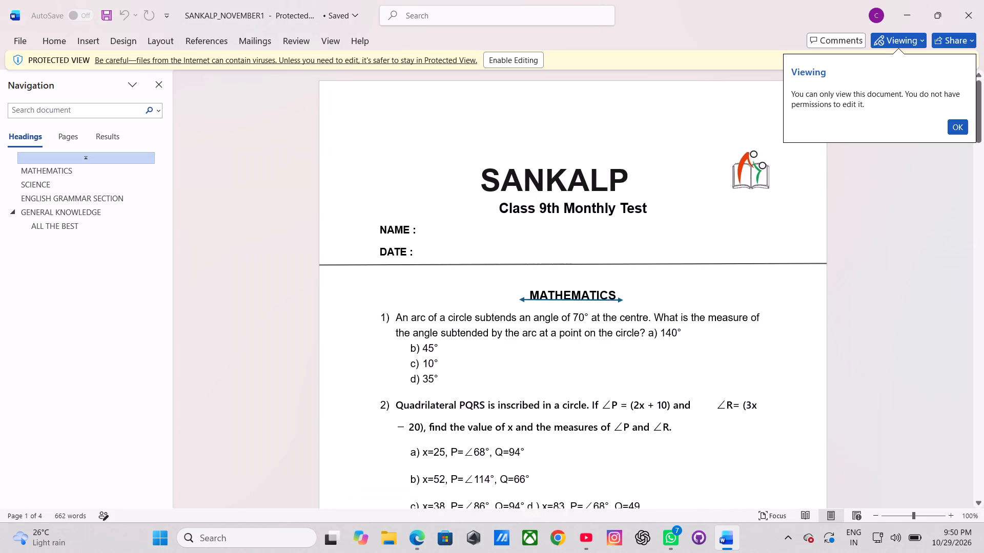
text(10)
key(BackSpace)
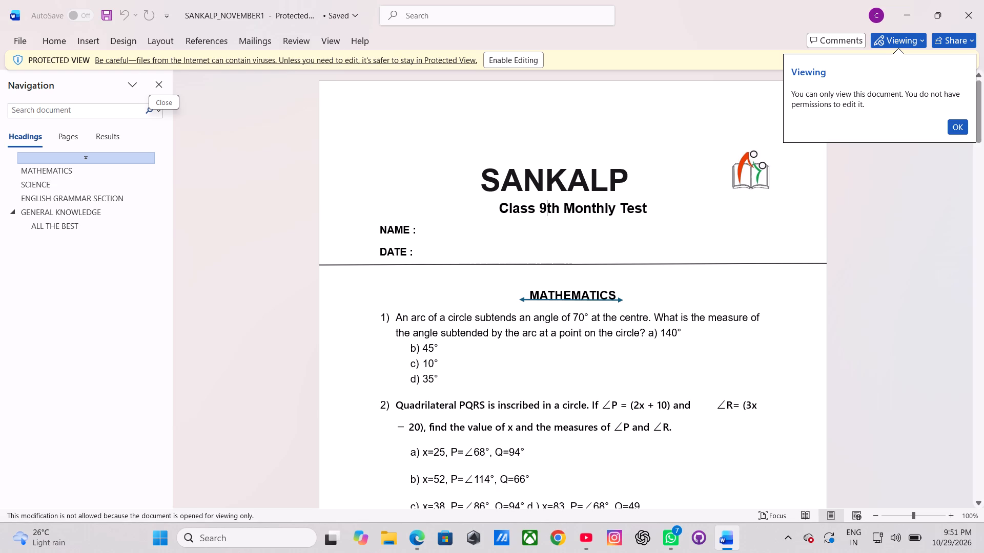
Enable editing of the protected test paper and accept its conversion from PDF to an editable document.
click(500, 56)
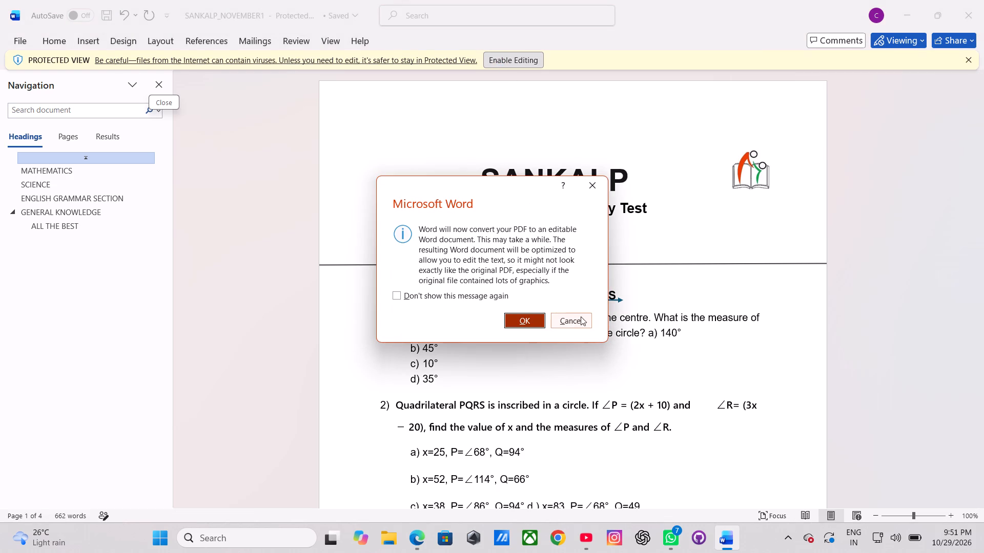
click(529, 320)
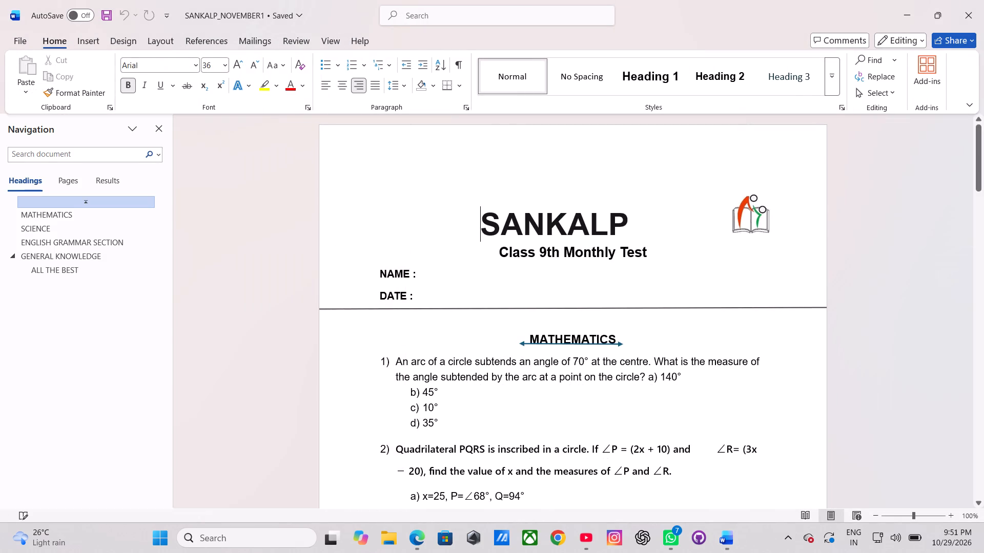
Change the class number in the Monthly Test subtitle so that it reads Class 10th.
click(549, 250)
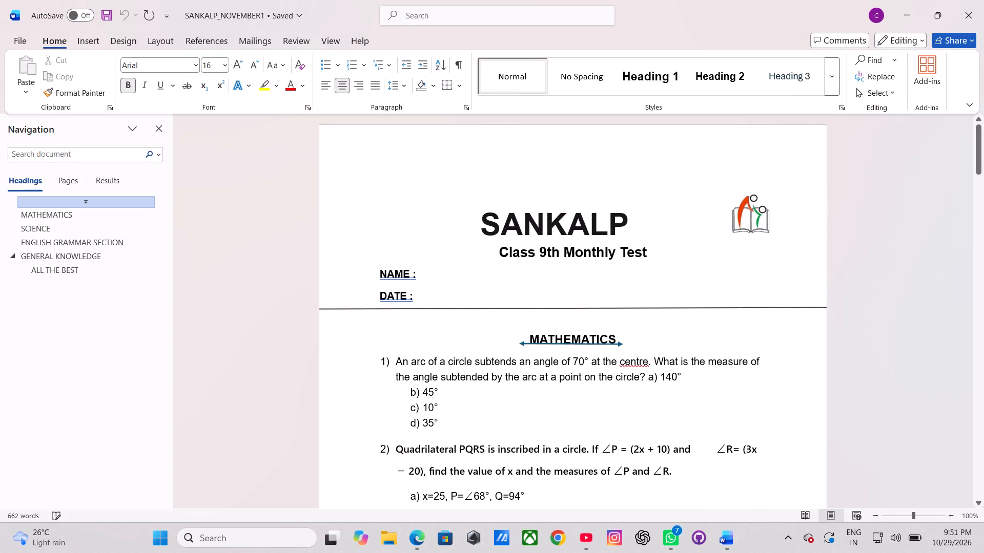
key(BackSpace)
text(10)
Delete all the answer options, a to d, of question 5 in the Mathematics section.
scroll(680, 310, down, 1)
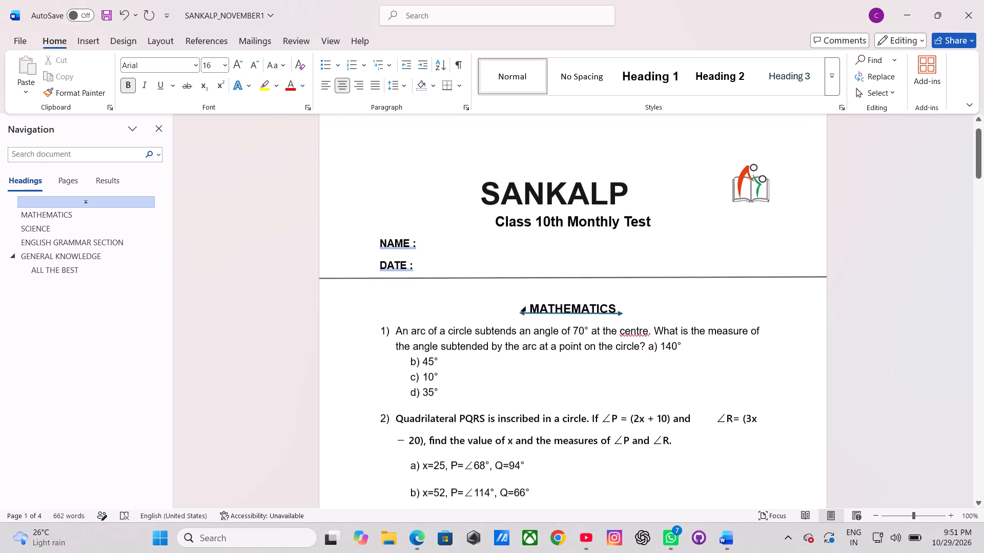
scroll(680, 310, down, 2)
scroll(729, 389, down, 8)
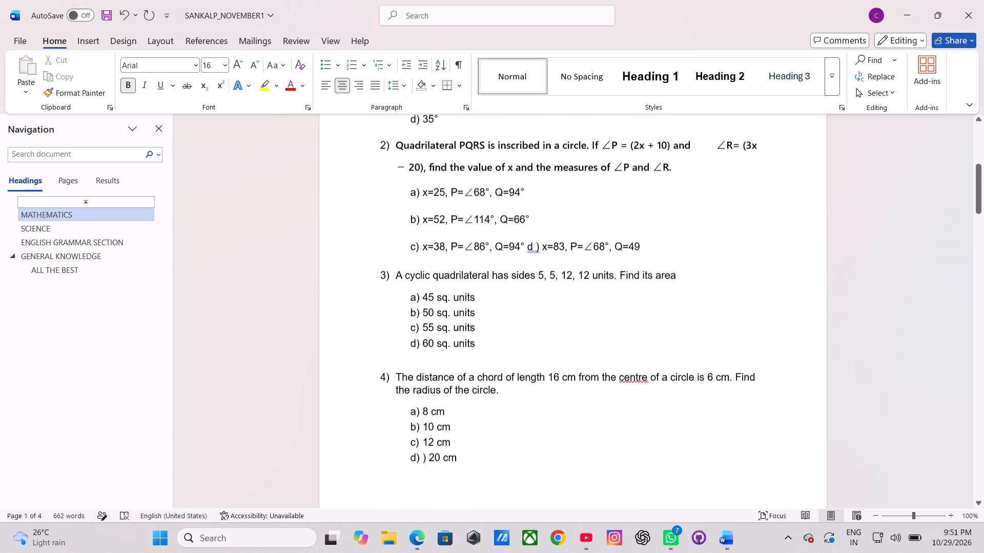
scroll(726, 387, down, 3)
scroll(537, 400, down, 8)
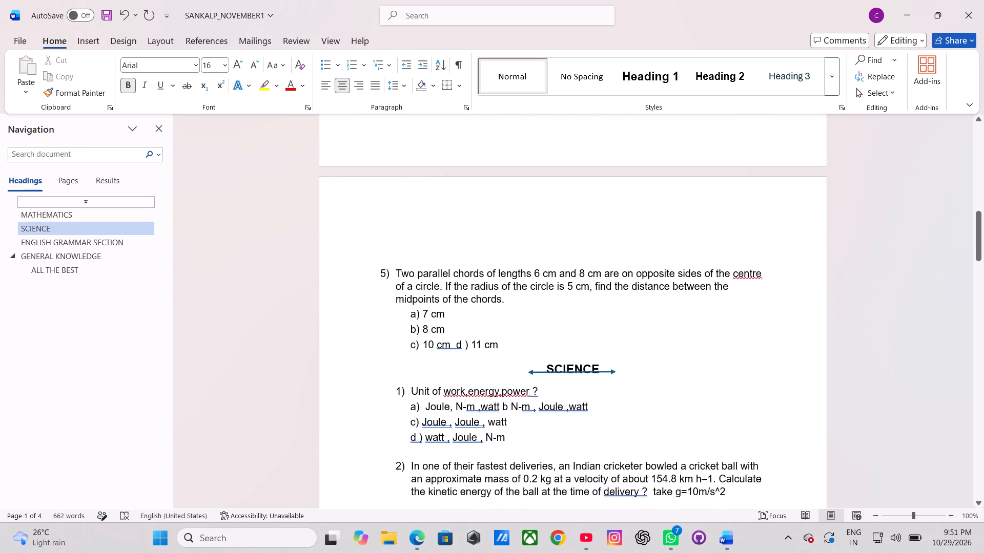
click(512, 339)
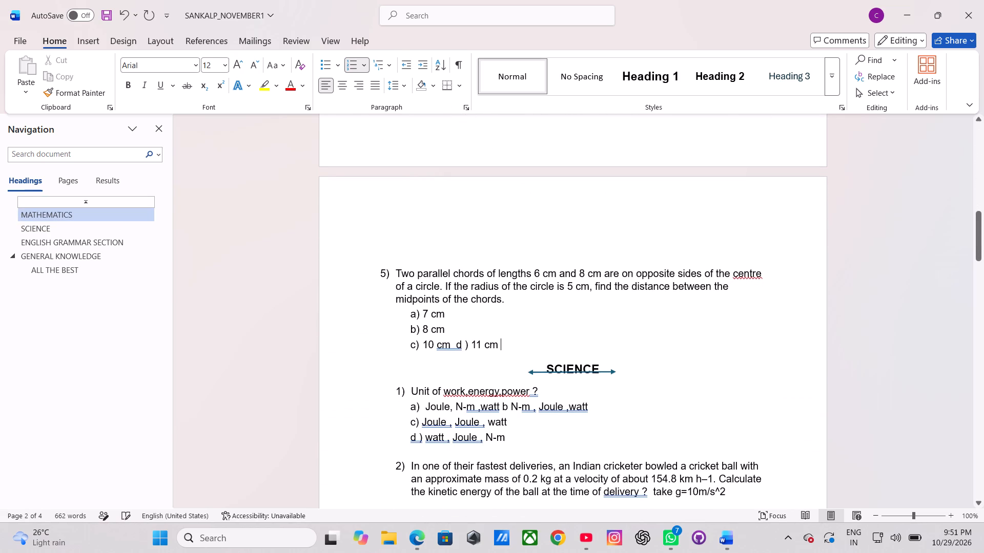
key(BackSpace)
key(BackSpace)
key(BackSpace)
key(BackSpace)
key(BackSpace)
key(BackSpace)
key(BackSpace)
key(BackSpace)
key(BackSpace)
key(BackSpace)
key(BackSpace)
key(BackSpace)
key(BackSpace)
key(BackSpace)
key(BackSpace)
key(BackSpace)
key(BackSpace)
key(BackSpace)
key(BackSpace)
key(BackSpace)
key(BackSpace)
key(BackSpace)
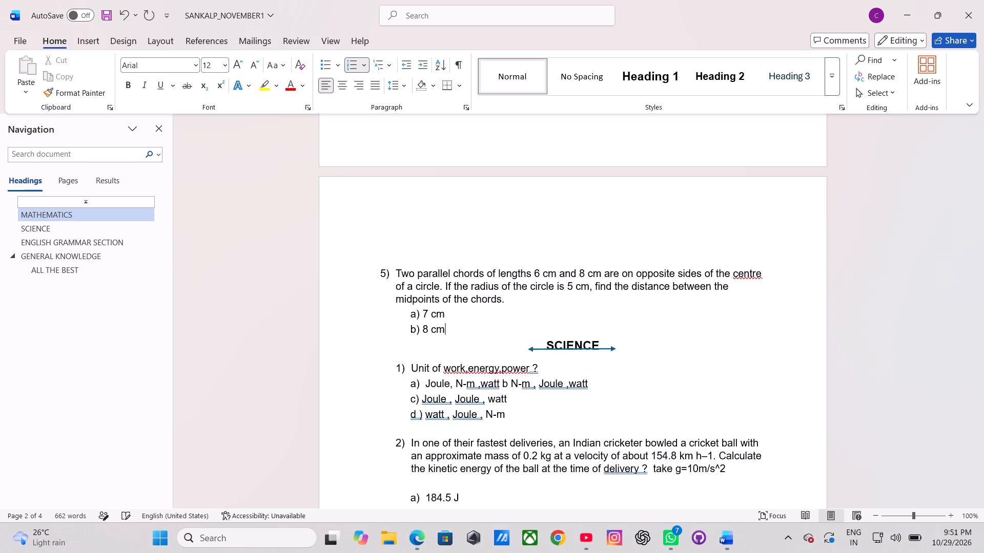
key(BackSpace)
key(BackSpace)
key(BackSpace)
key(BackSpace)
key(BackSpace)
key(BackSpace)
key(BackSpace)
key(BackSpace)
key(BackSpace)
key(BackSpace)
key(BackSpace)
key(BackSpace)
key(BackSpace)
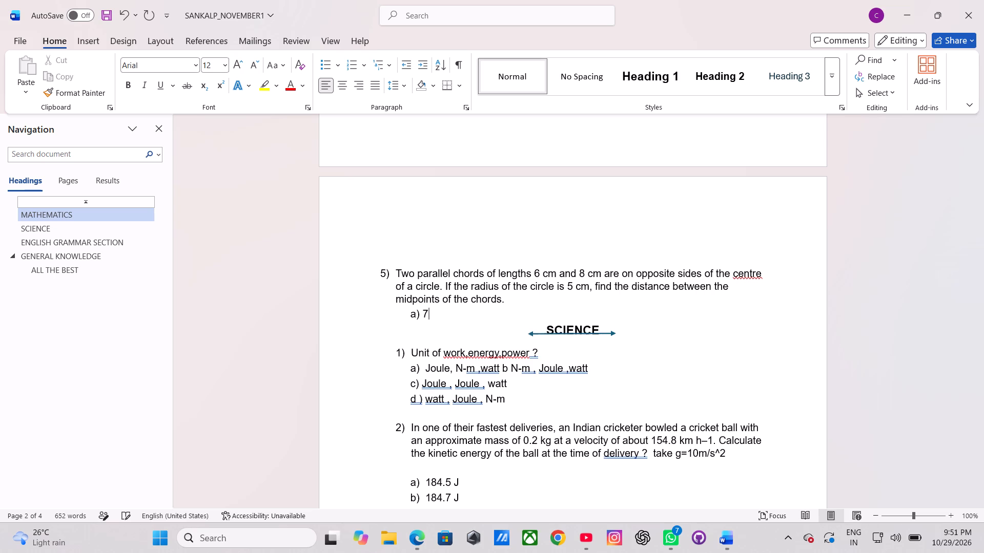
key(BackSpace)
key(BackSpace)
key(BackSpace)
key(BackSpace)
key(BackSpace)
Delete the text and number of Mathematics question 5 about two parallel chords.
key(BackSpace)
key(BackSpace)
key(BackSpace)
key(BackSpace)
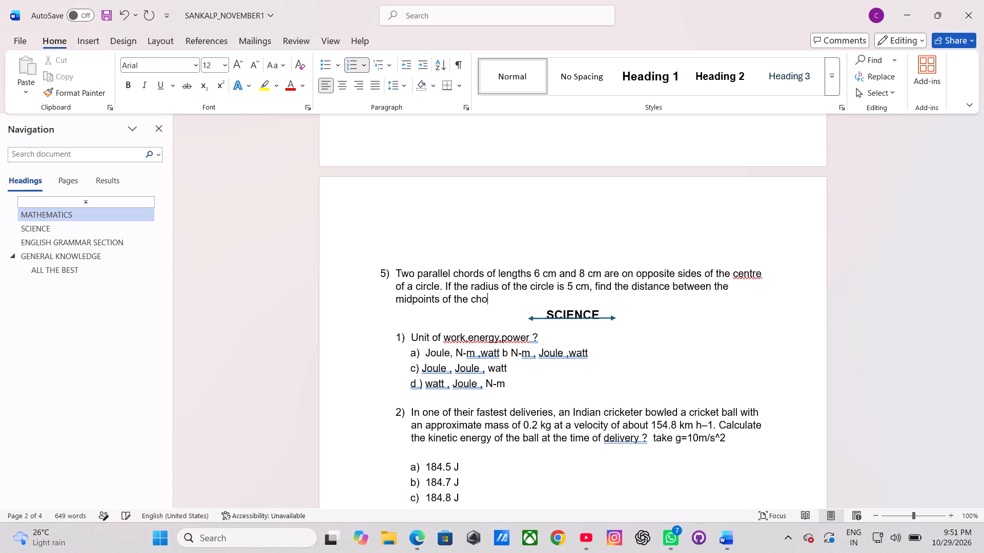
key(BackSpace)
key(BackSpace)
key(BackSpace)
key(BackSpace)
key(BackSpace)
key(BackSpace)
key(BackSpace)
key(BackSpace)
key(BackSpace)
key(BackSpace)
key(BackSpace)
key(BackSpace)
key(BackSpace)
key(BackSpace)
key(BackSpace)
key(BackSpace)
key(BackSpace)
key(BackSpace)
key(BackSpace)
key(BackSpace)
key(BackSpace)
key(BackSpace)
key(BackSpace)
key(BackSpace)
key(BackSpace)
key(BackSpace)
key(BackSpace)
key(BackSpace)
key(BackSpace)
key(BackSpace)
key(BackSpace)
key(BackSpace)
key(BackSpace)
key(BackSpace)
key(BackSpace)
key(BackSpace)
key(BackSpace)
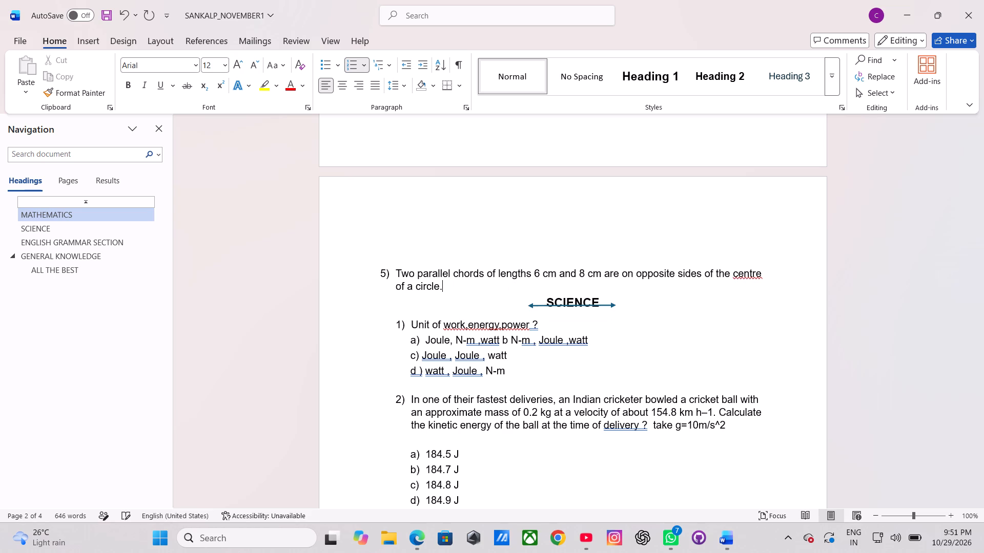
key(BackSpace)
key(BackSpace)
key(BackSpace)
key(BackSpace)
key(BackSpace)
click(394, 273)
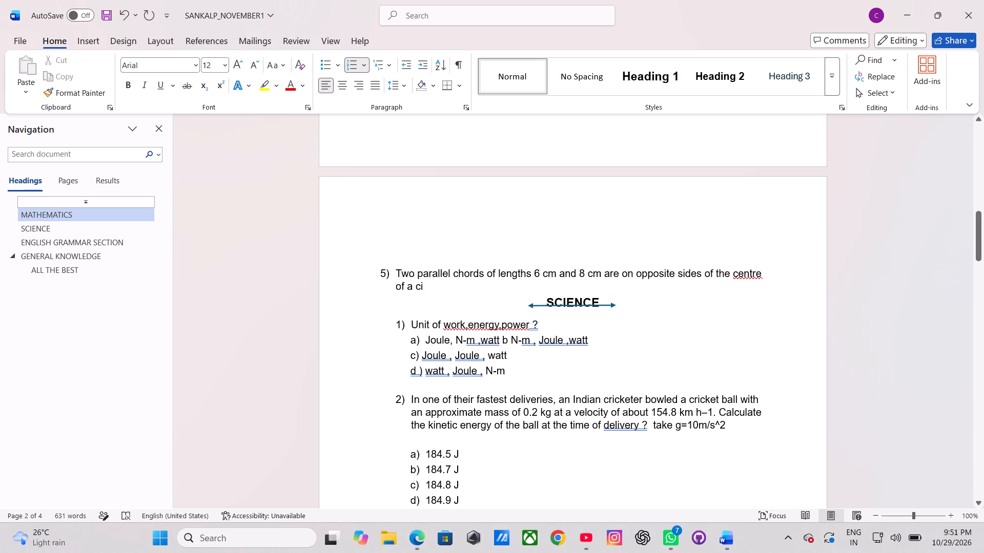
drag(394, 272, 435, 288)
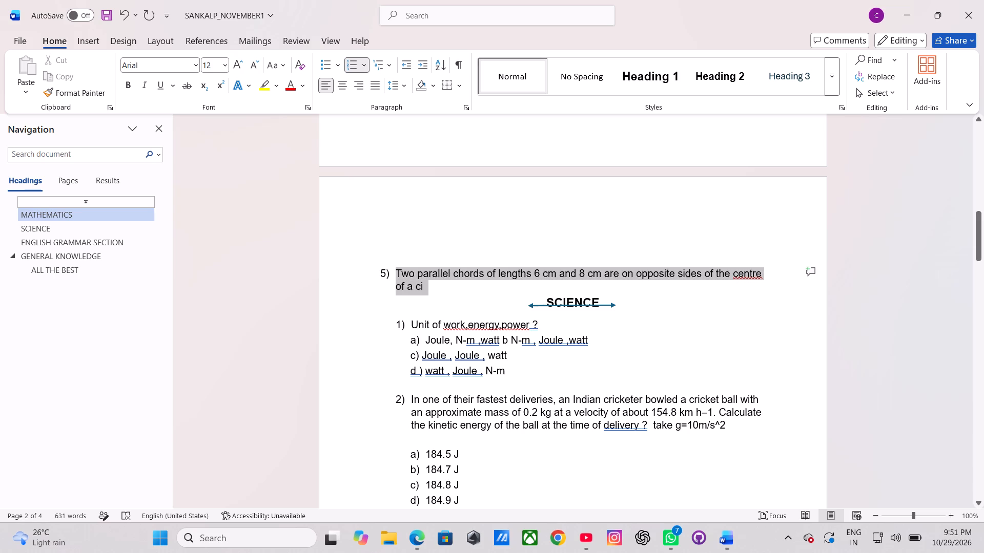
drag(435, 288, 436, 287)
key(BackSpace)
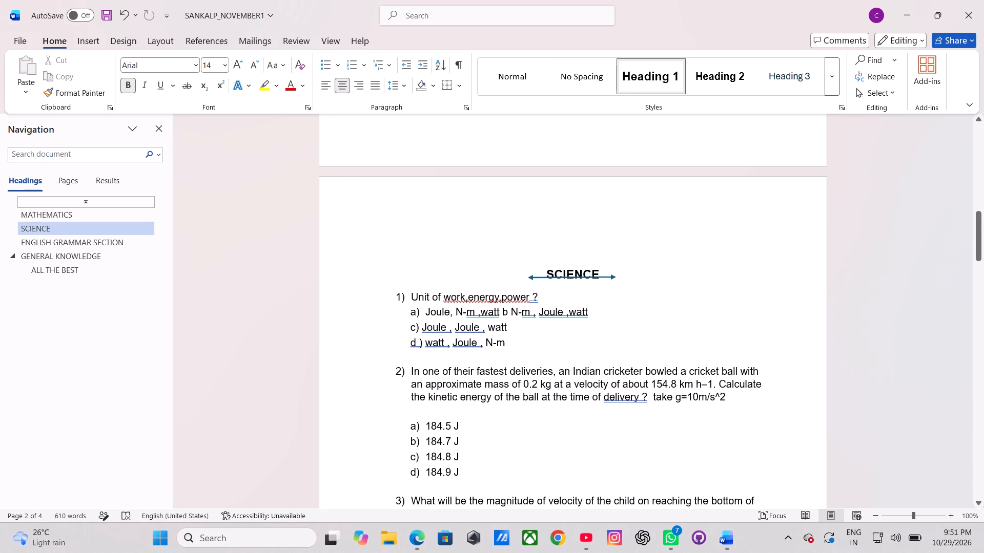
Enter the question number 5) on the empty line above the SCIENCE heading.
scroll(469, 219, up, 6)
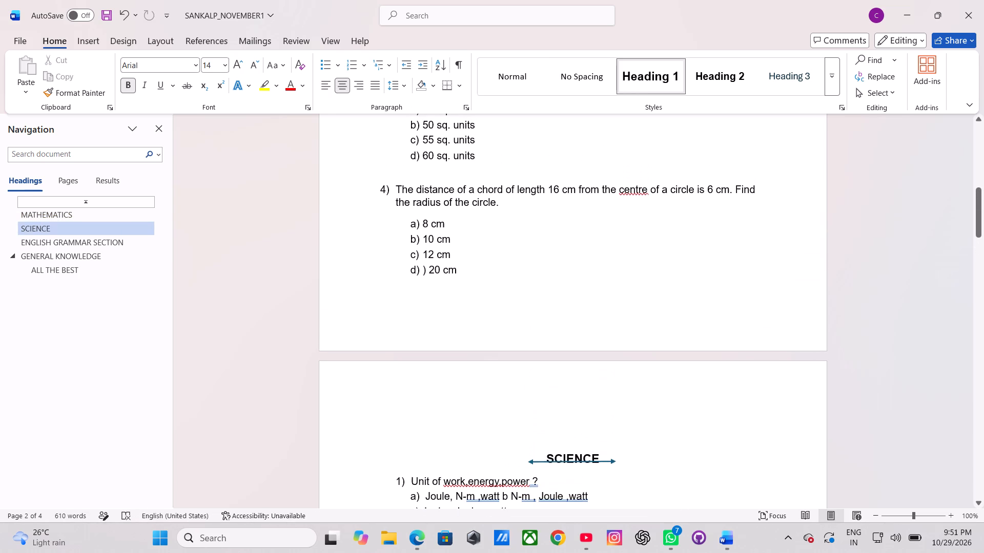
click(395, 392)
click(402, 388)
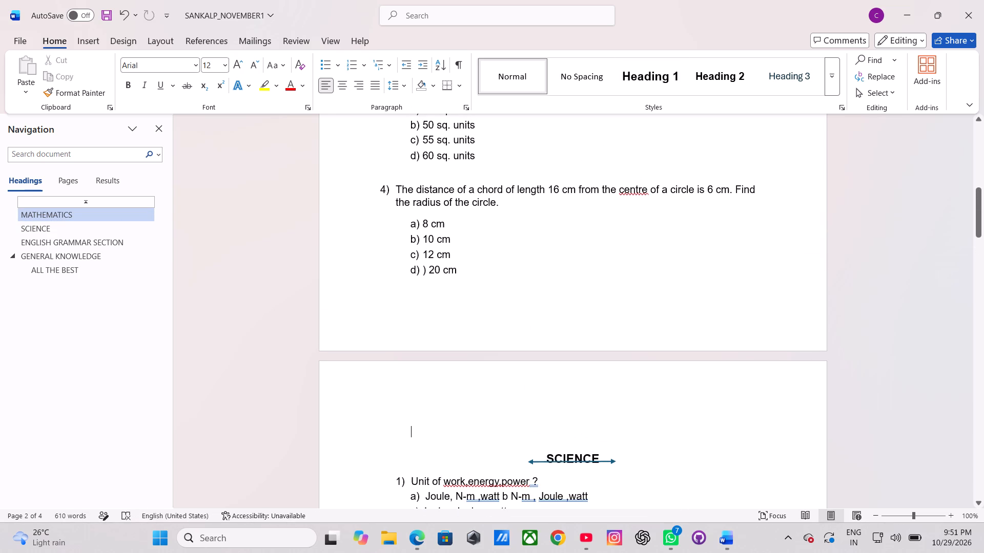
click(397, 390)
key(5)
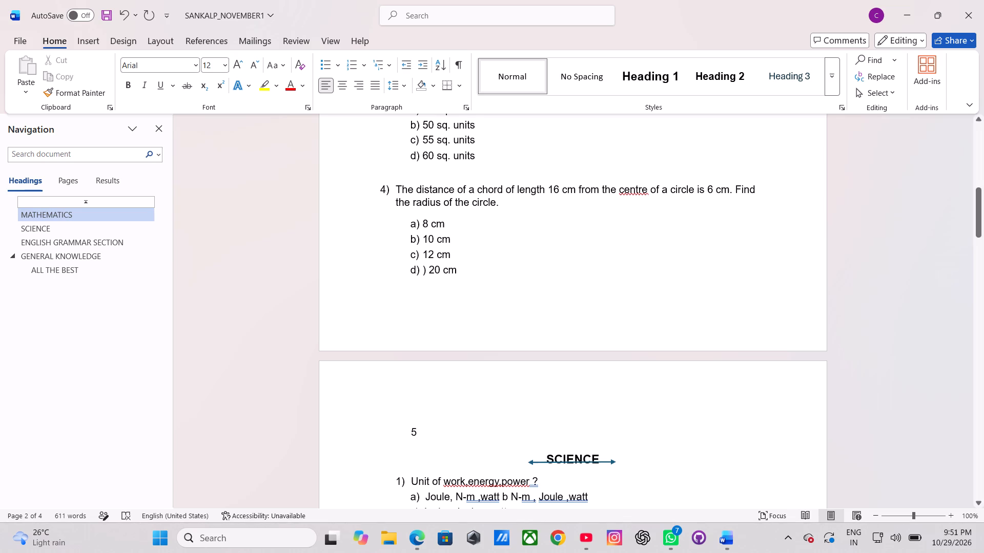
key(shift+parenright)
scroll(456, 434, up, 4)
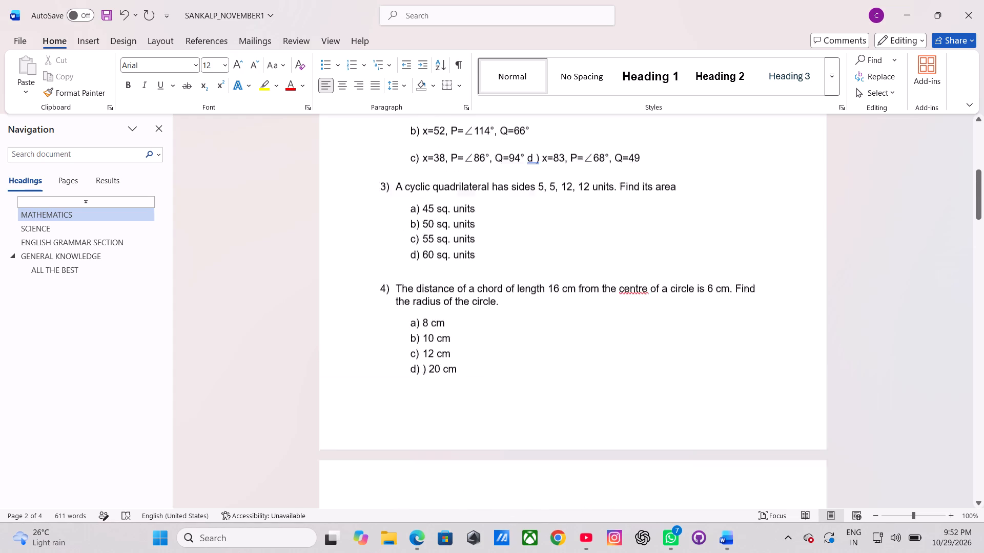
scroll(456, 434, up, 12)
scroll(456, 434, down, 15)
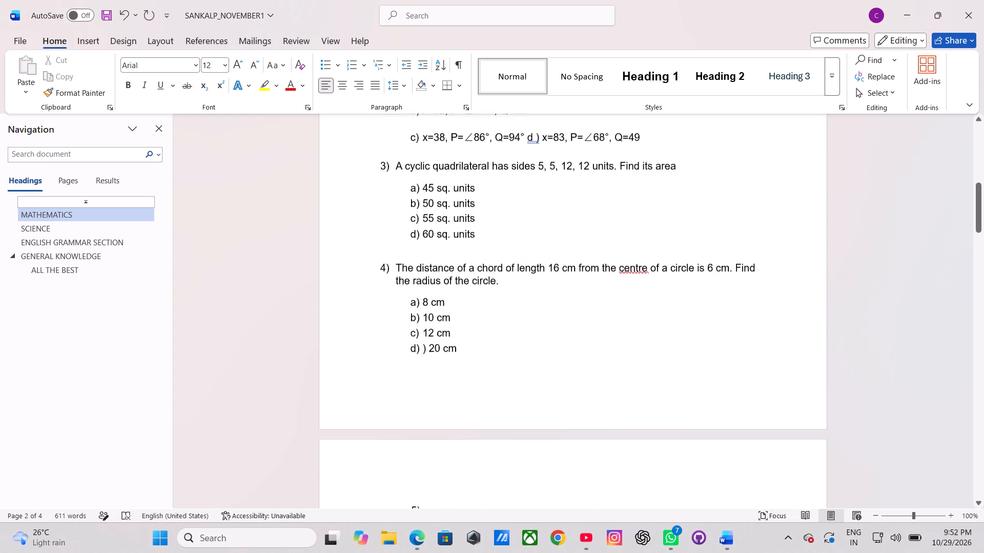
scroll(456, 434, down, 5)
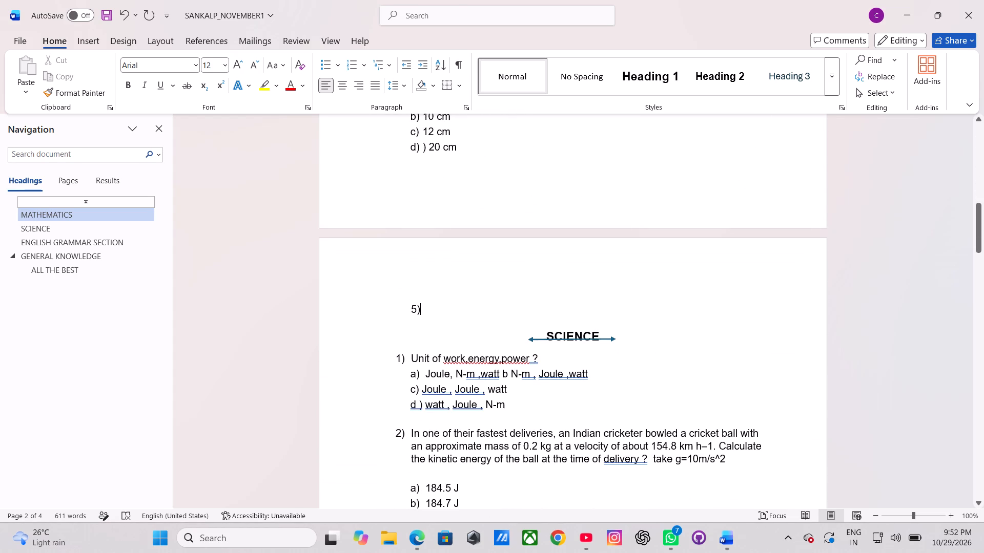
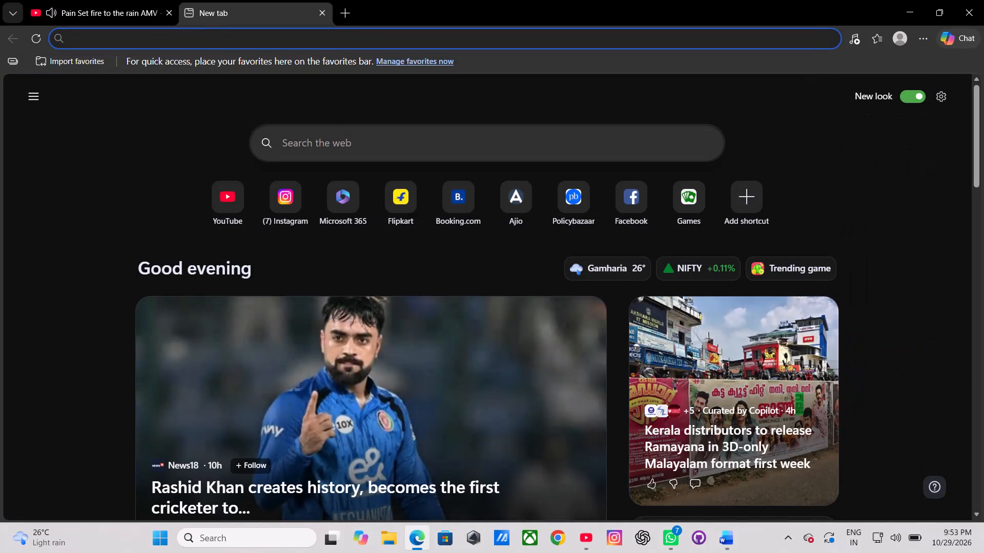
Search the web for "cbse class 10 th maths previous year board questions mcqs".
click(384, 155)
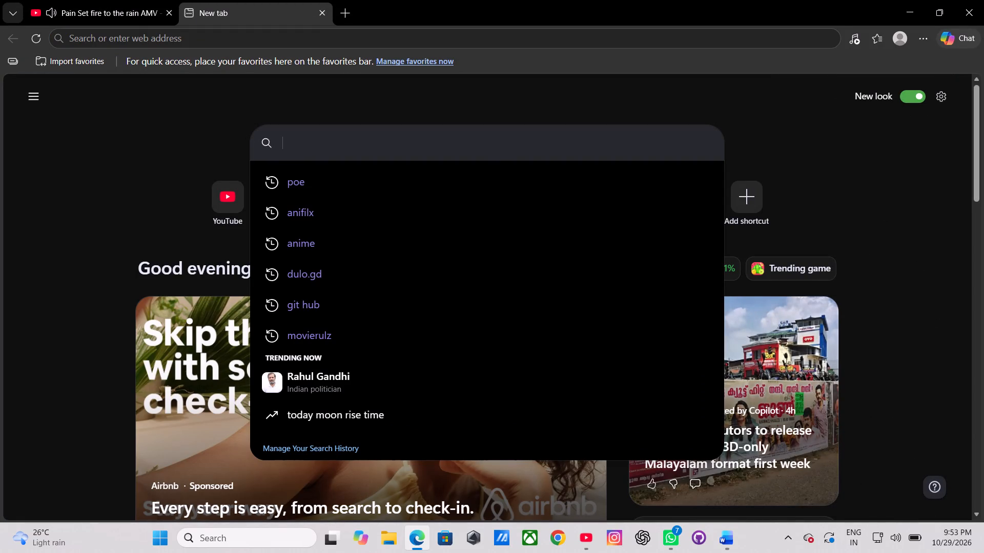
text(cbse c lass 10)
key(space)
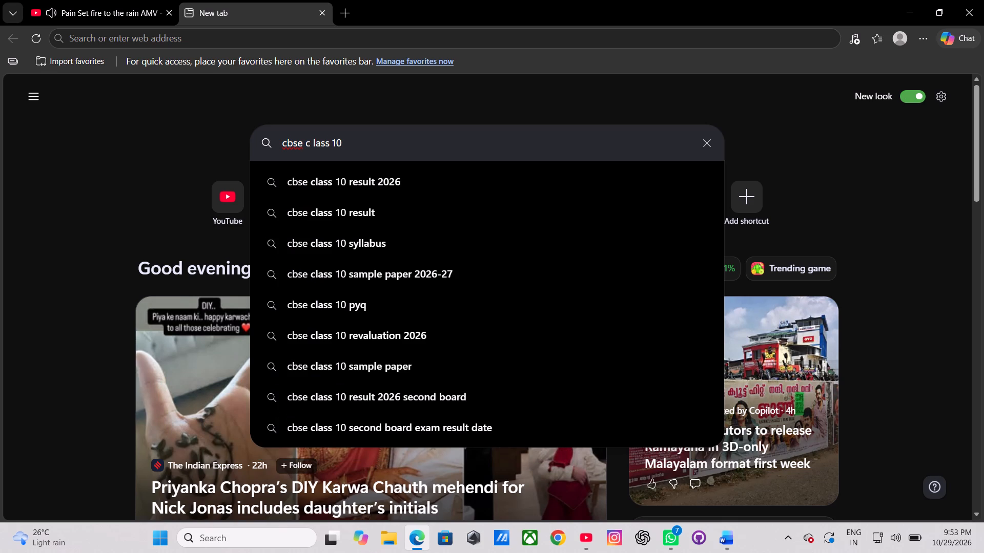
key(BackSpace)
key(BackSpace)
key(BackSpace)
key(BackSpace)
key(BackSpace)
key(BackSpace)
key(BackSpace)
key(BackSpace)
key(BackSpace)
key(BackSpace)
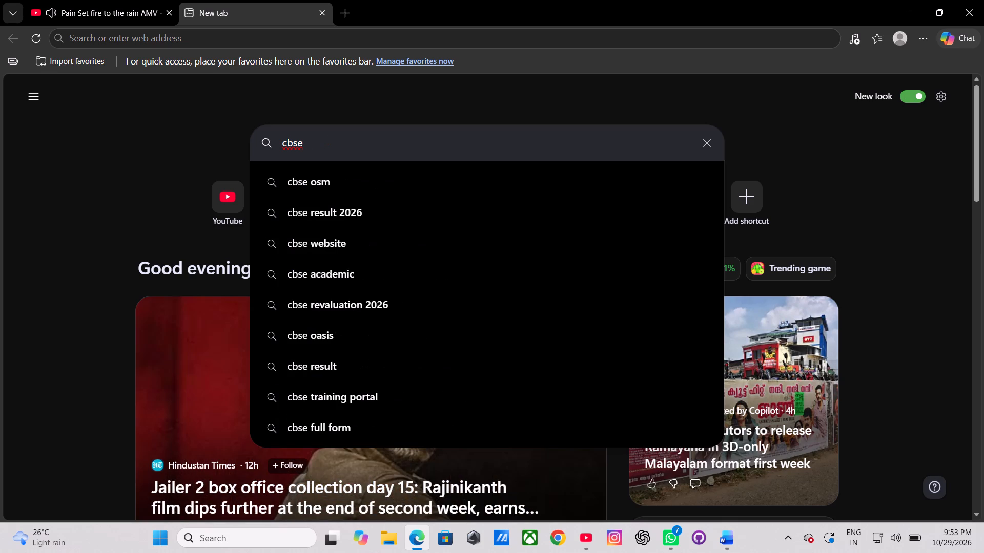
text(class 10)
key(space)
key(t)
key(h)
key(space)
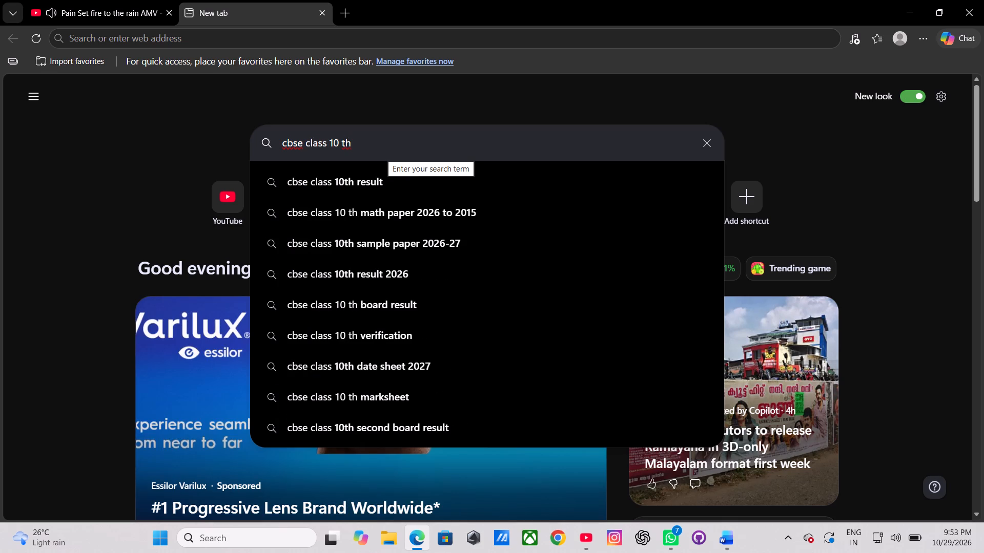
text(mat)
text(hs pre)
key(v)
text(ioud)
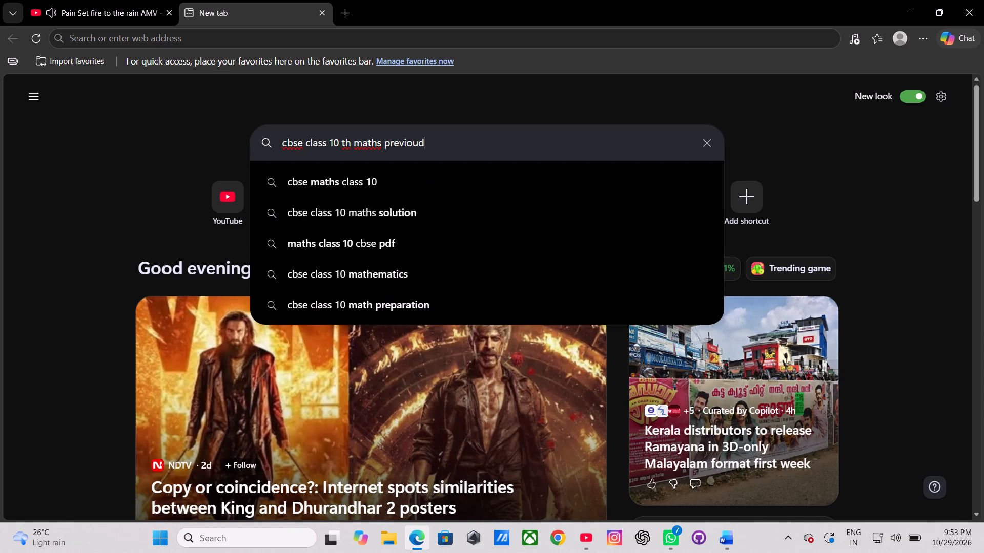
key(BackSpace)
text(s)
key(space)
key(y)
key(e)
key(a)
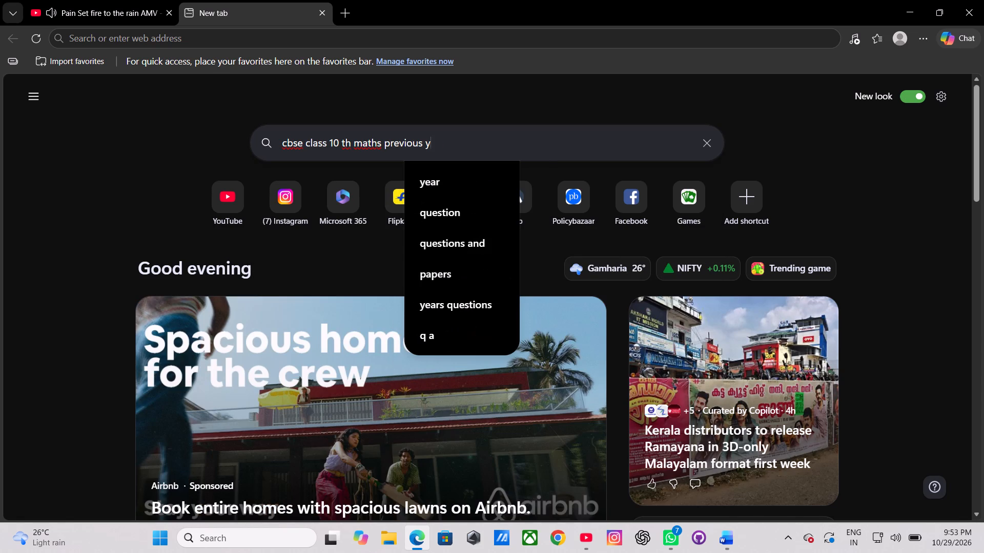
text(r)
key(space)
text(boa)
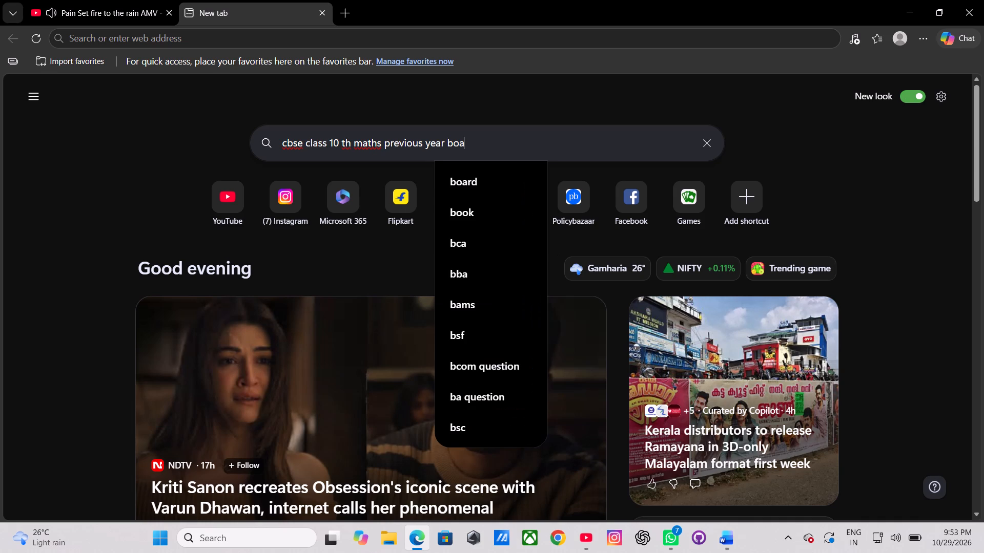
text(rd)
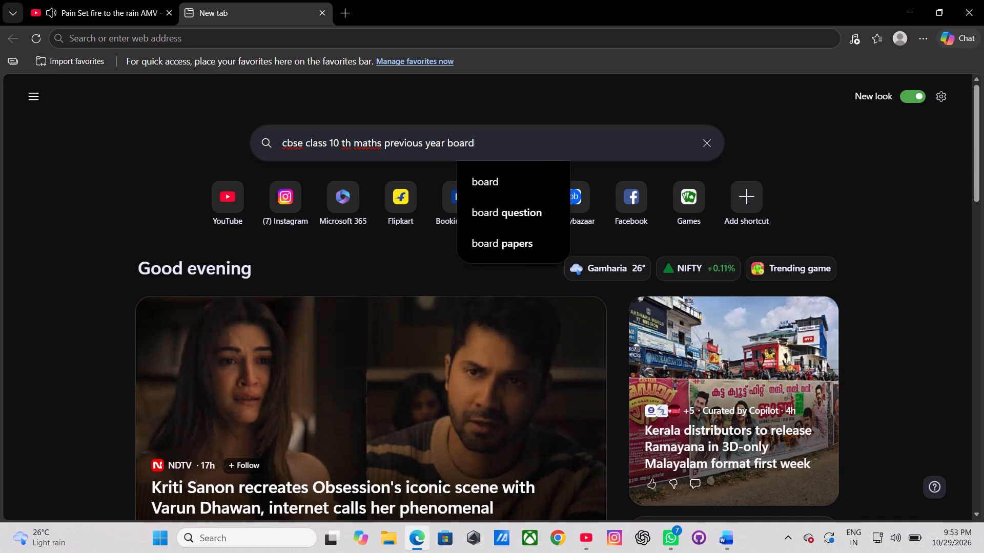
key(space)
text(quest)
text(io)
key(n)
text(s mcqs)
key(Return)
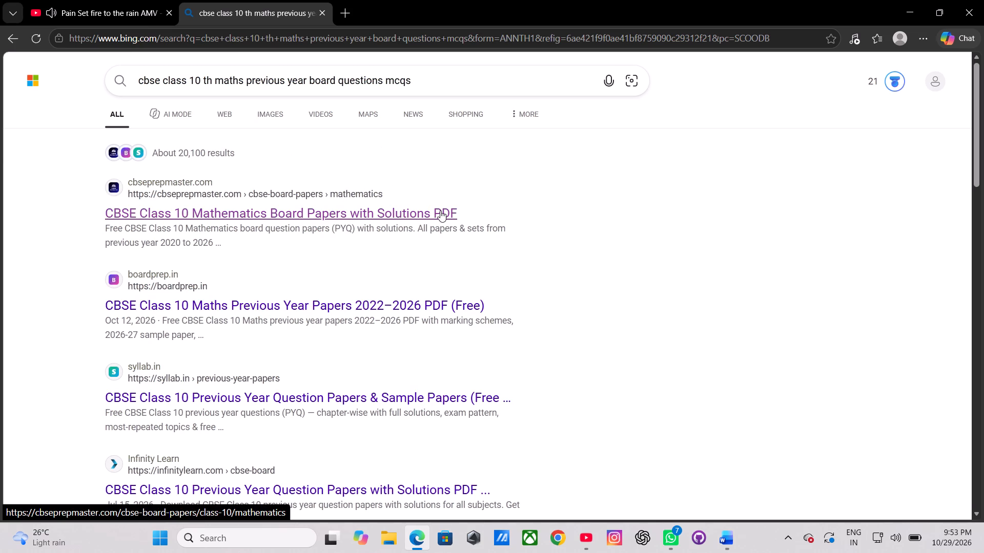
Open the 2024 Set 1 paper from the CBSE Prepmaster Class 10 Mathematics board papers search result.
click(441, 210)
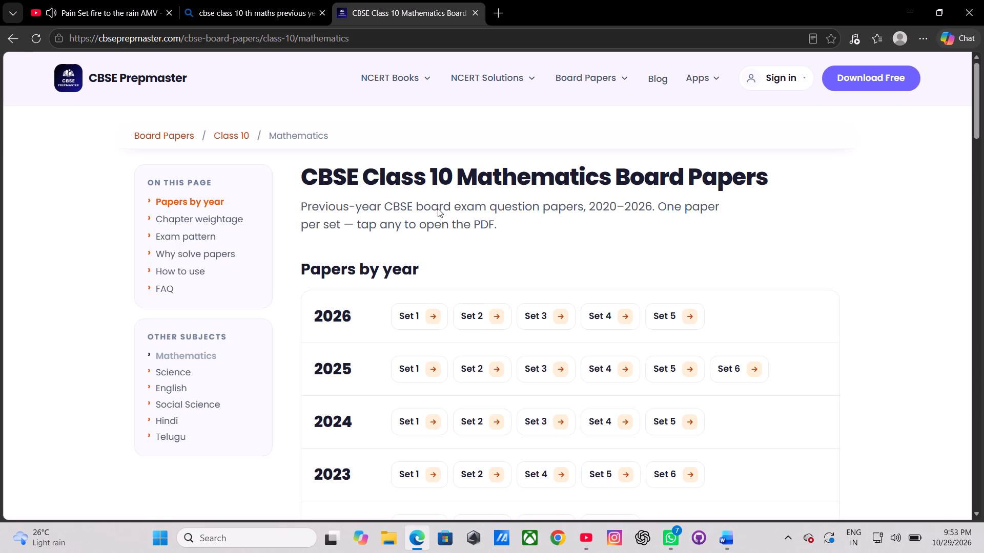
scroll(481, 335, down, 3)
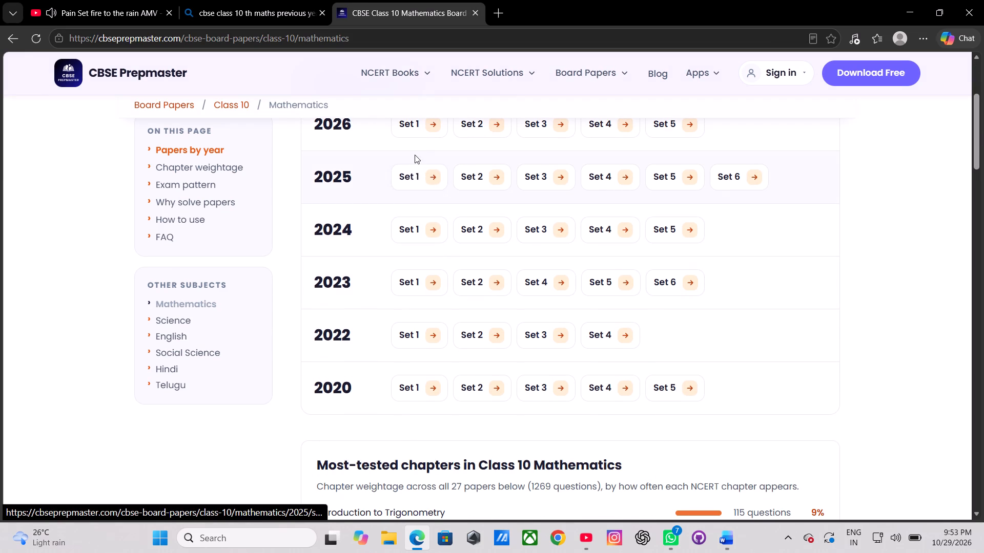
click(432, 233)
click(511, 244)
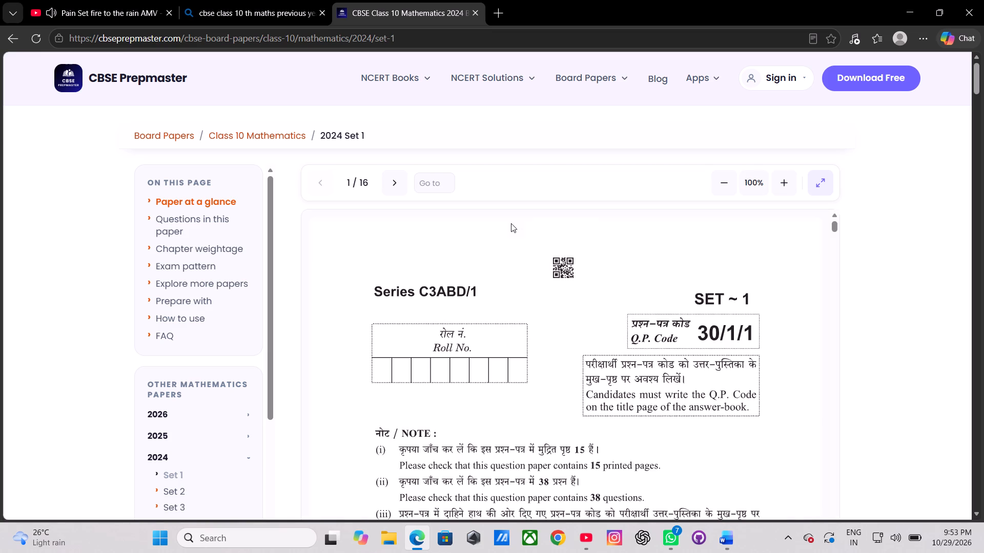
Examine the multiple-choice questions of the 2024 Set 1 Mathematics paper for a suitable replacement question.
scroll(510, 224, down, 13)
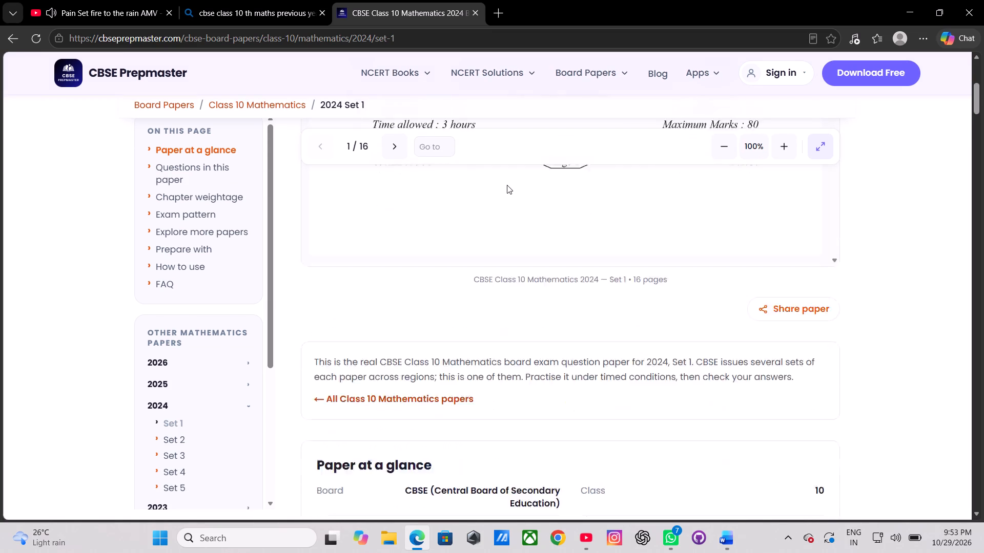
scroll(507, 185, down, 5)
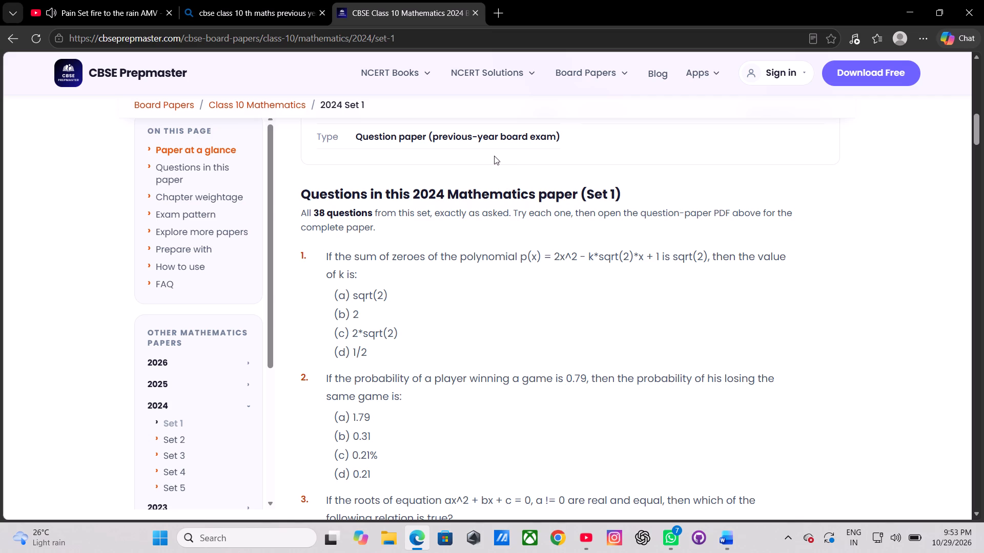
scroll(493, 151, down, 2)
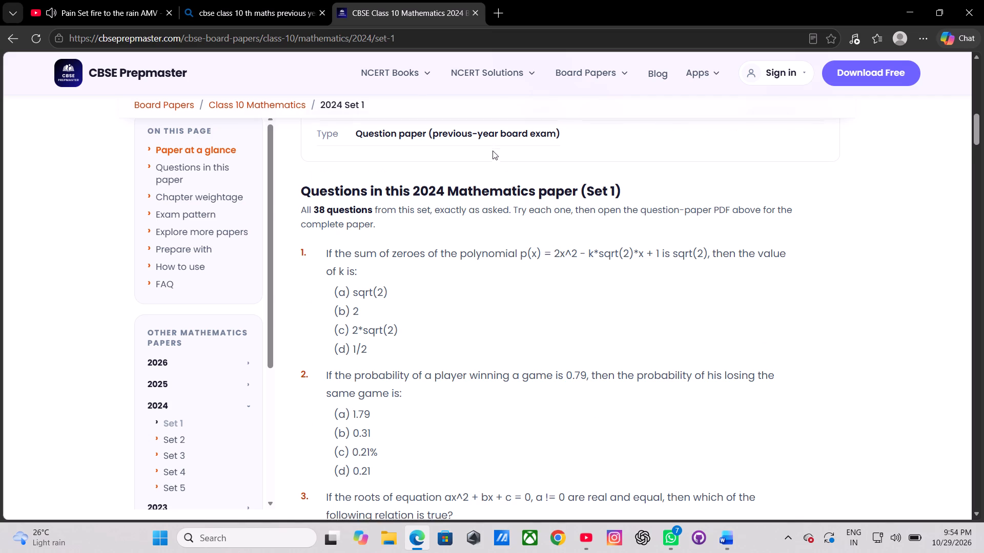
scroll(493, 151, down, 1)
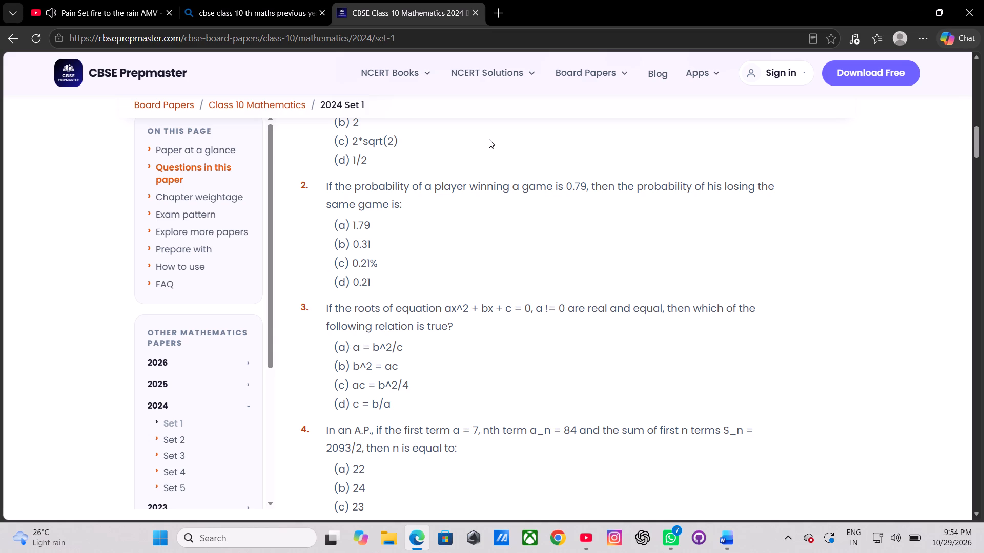
scroll(488, 139, down, 4)
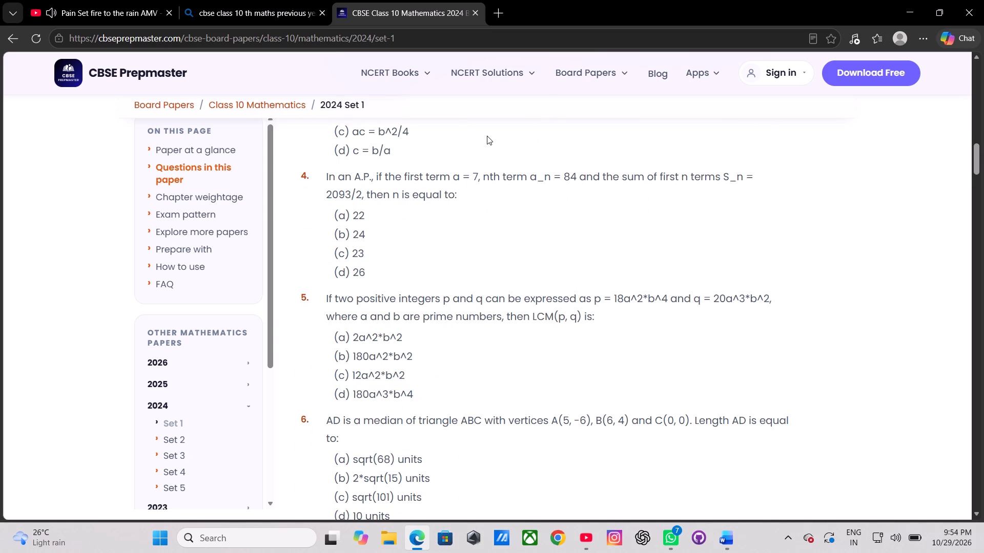
Return to the search results and open Syllab's guide to CBSE Class 10 previous year question papers.
click(16, 37)
click(16, 37)
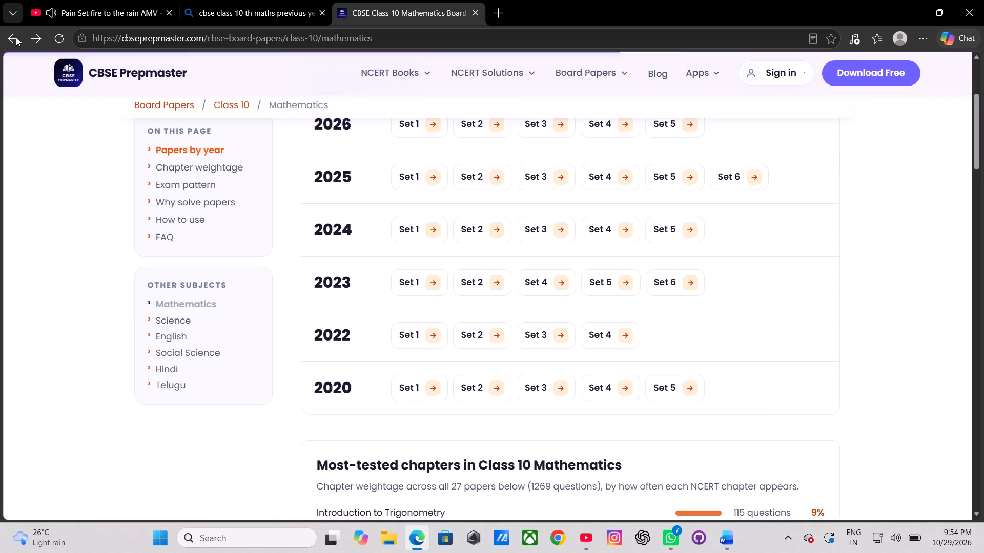
click(16, 37)
click(75, 0)
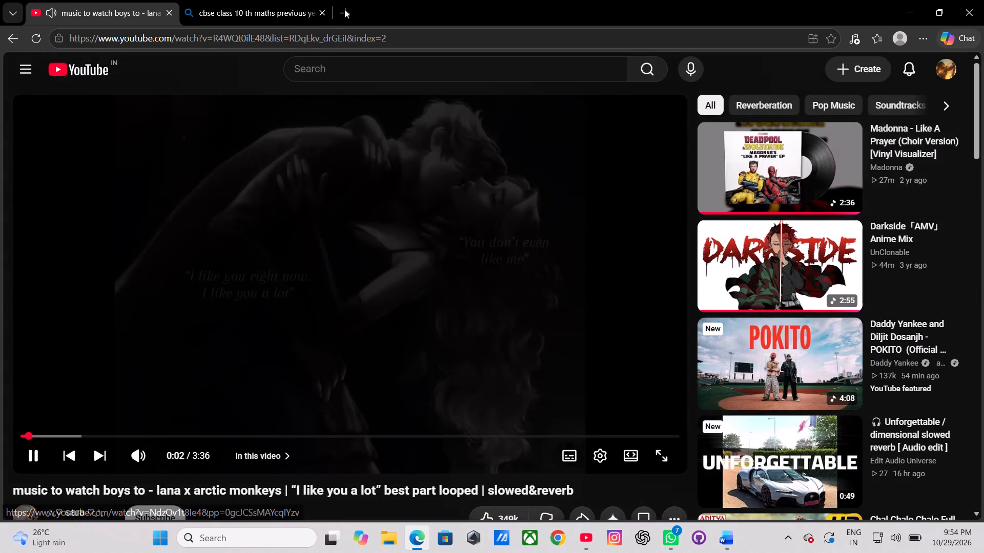
click(291, 0)
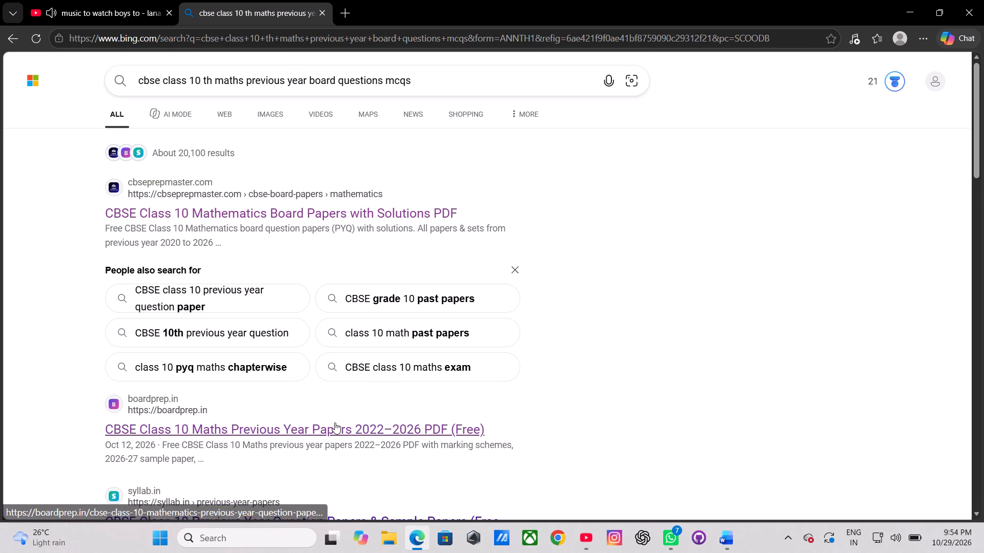
scroll(338, 422, down, 3)
click(339, 329)
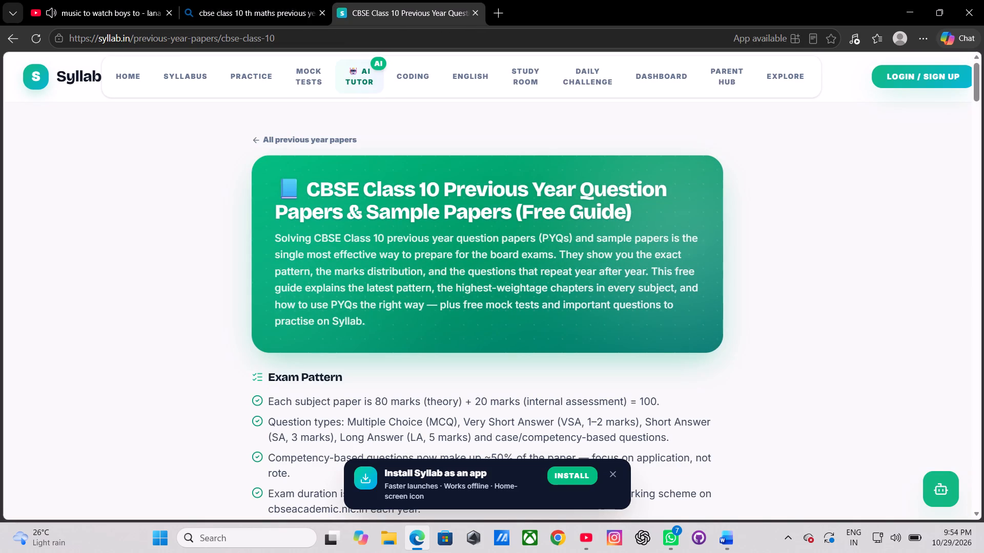
Look through the Syllab guide's Maths topics and free practice resources for Class 10 questions.
scroll(480, 285, down, 7)
scroll(488, 235, down, 1)
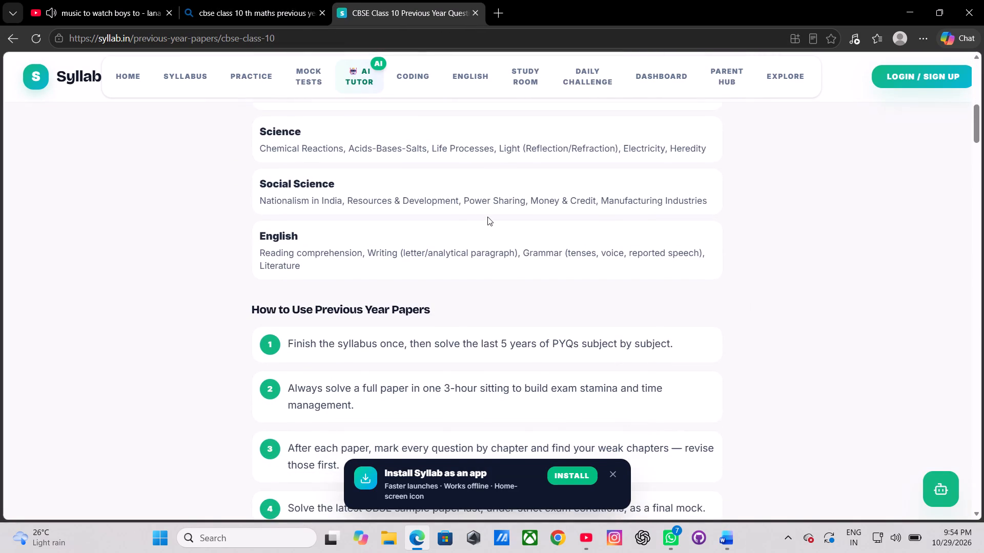
scroll(487, 217, up, 3)
click(490, 254)
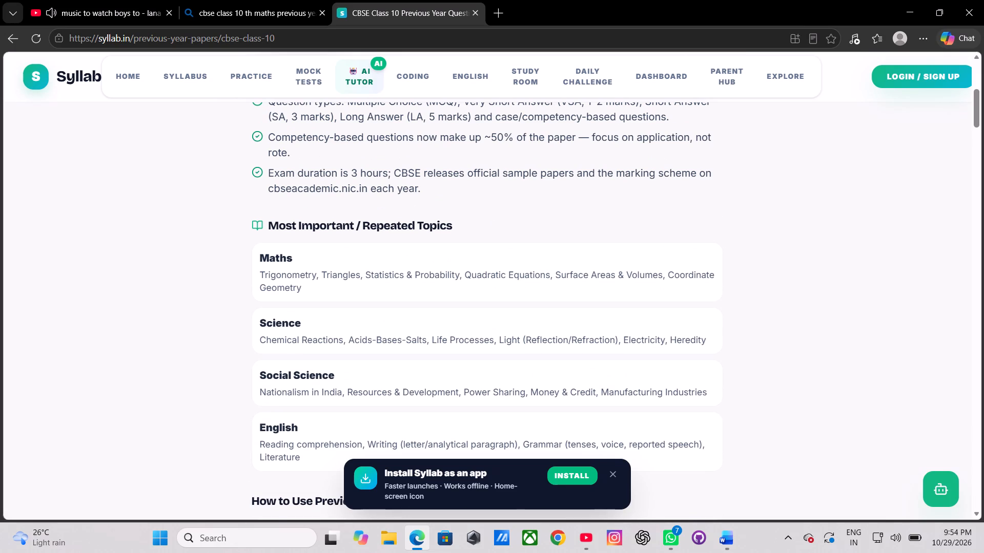
click(276, 254)
click(339, 261)
scroll(341, 259, down, 11)
scroll(352, 213, down, 1)
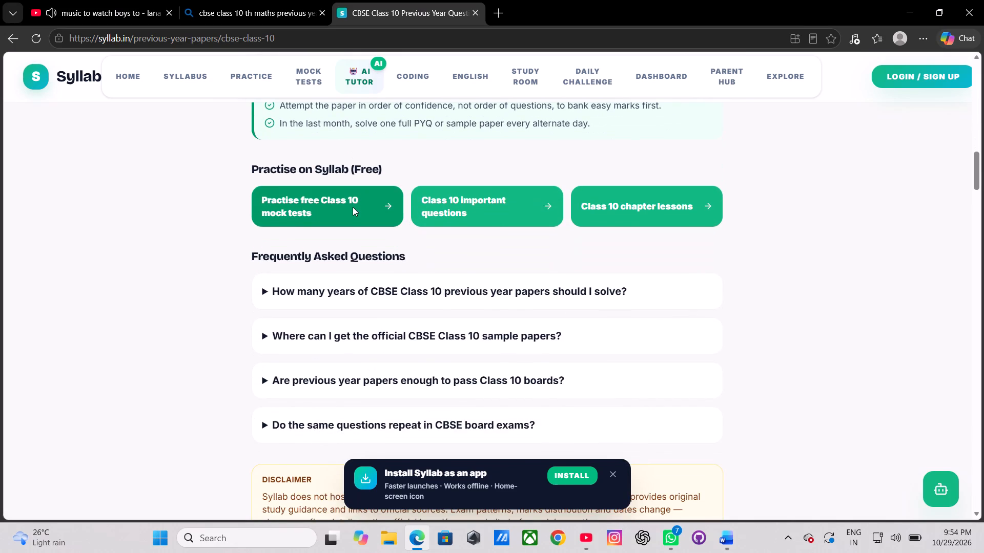
scroll(353, 206, down, 6)
scroll(354, 201, up, 5)
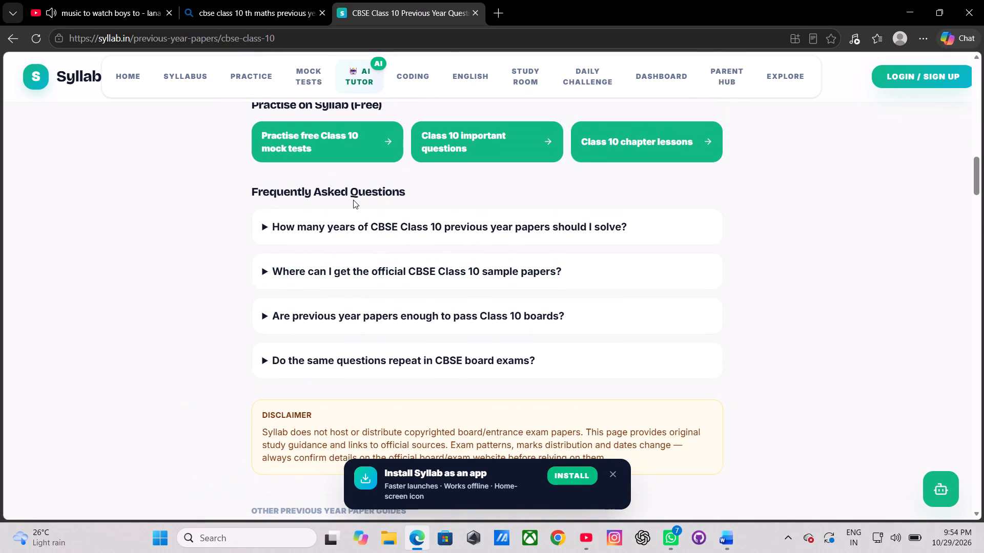
scroll(353, 199, up, 1)
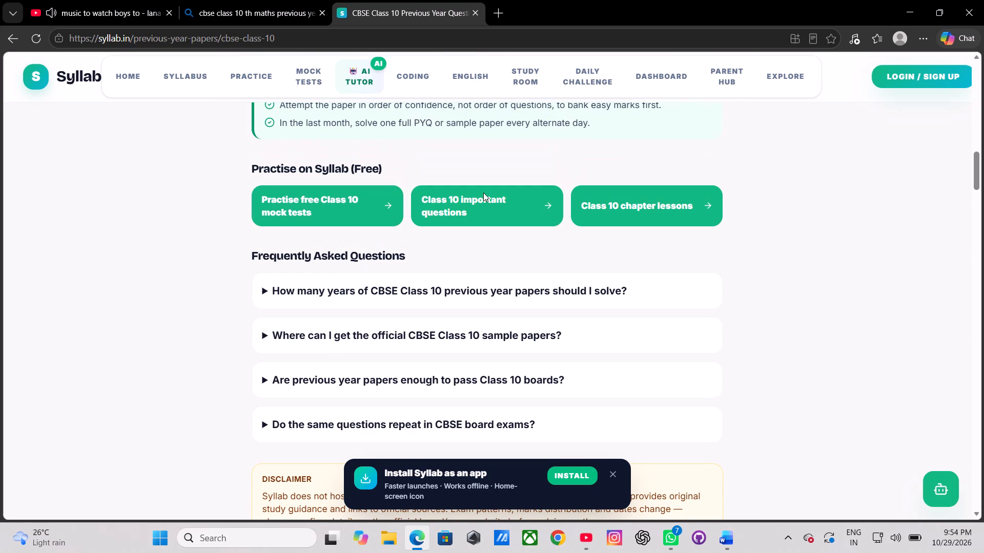
Open the Class 10 chapter lessons page and examine its key topics, chapters and practice options.
click(606, 212)
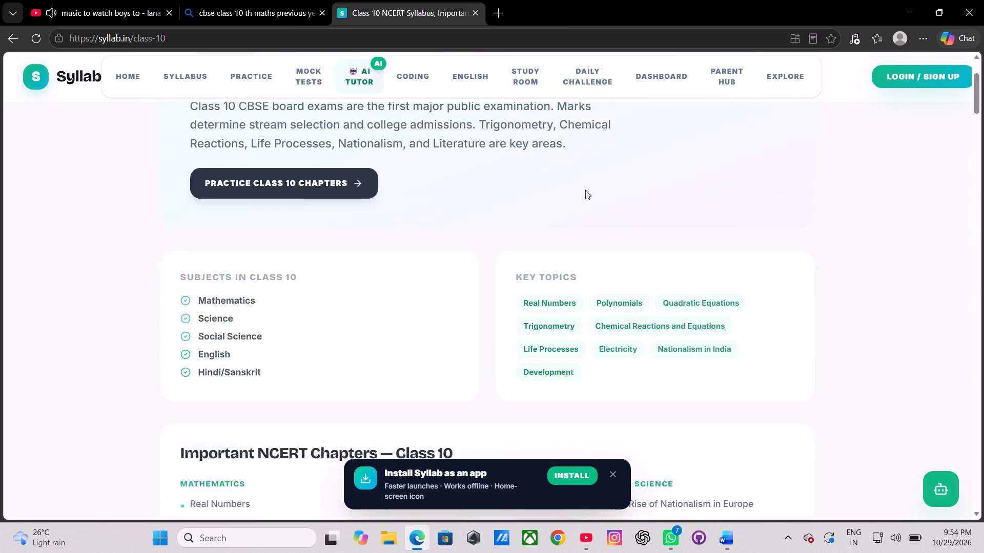
scroll(423, 291, down, 4)
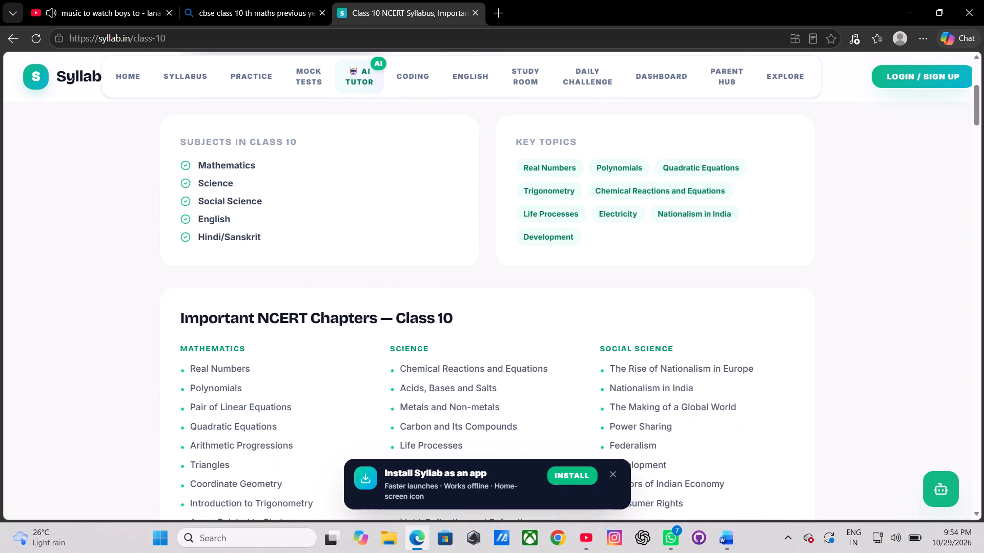
click(556, 169)
scroll(311, 330, down, 11)
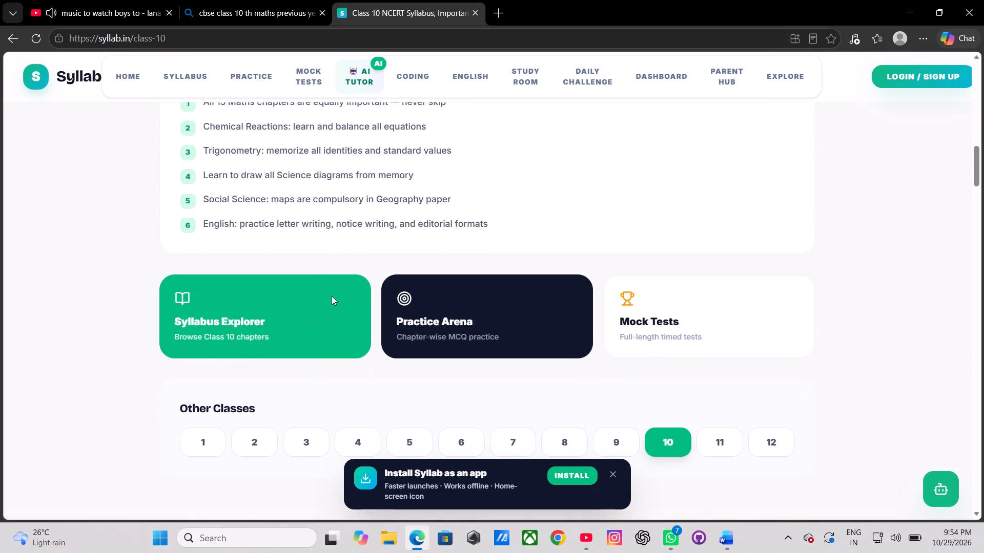
scroll(289, 150, up, 2)
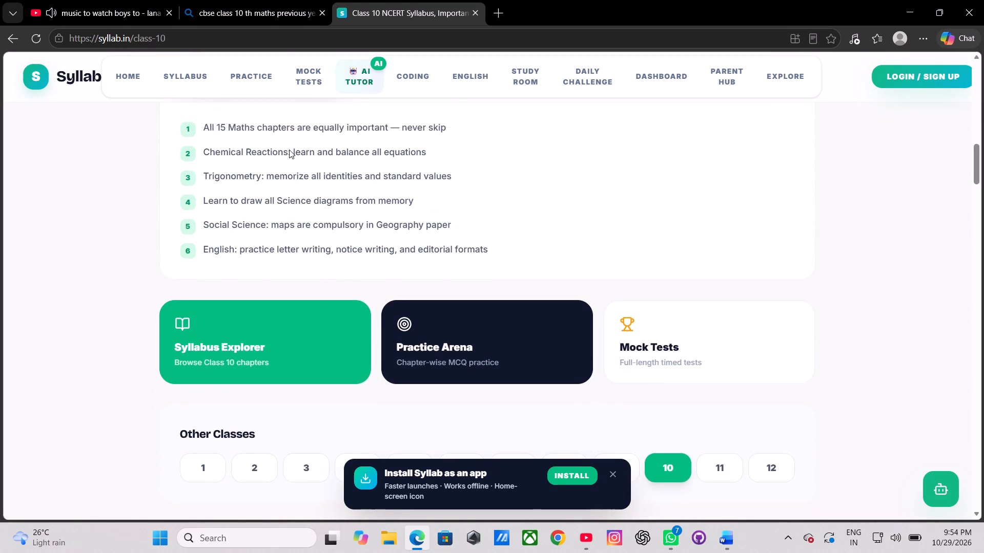
Generate a CBSE Class 10 Board paper from the PYQ practice papers in Syllab's mock tests section.
click(302, 76)
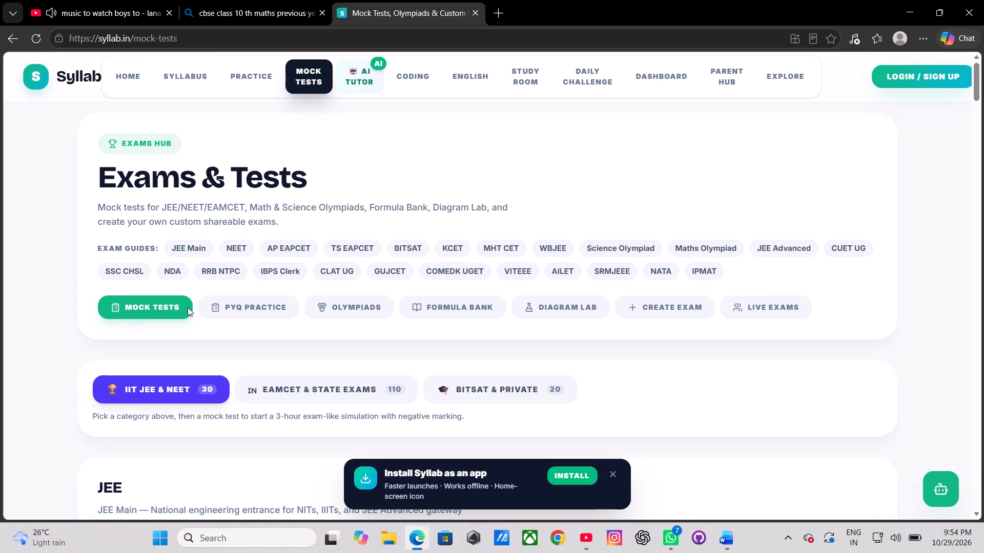
click(265, 299)
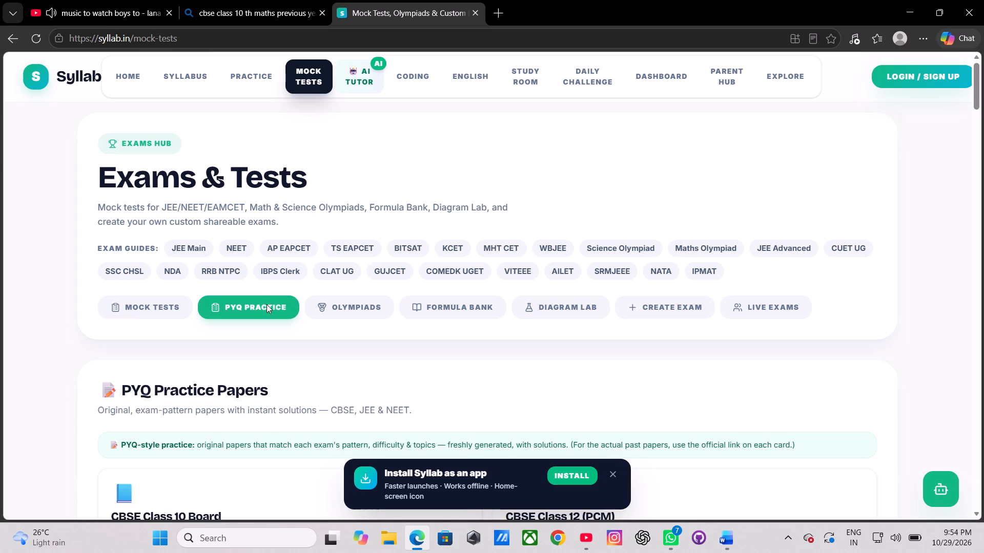
scroll(268, 312, down, 4)
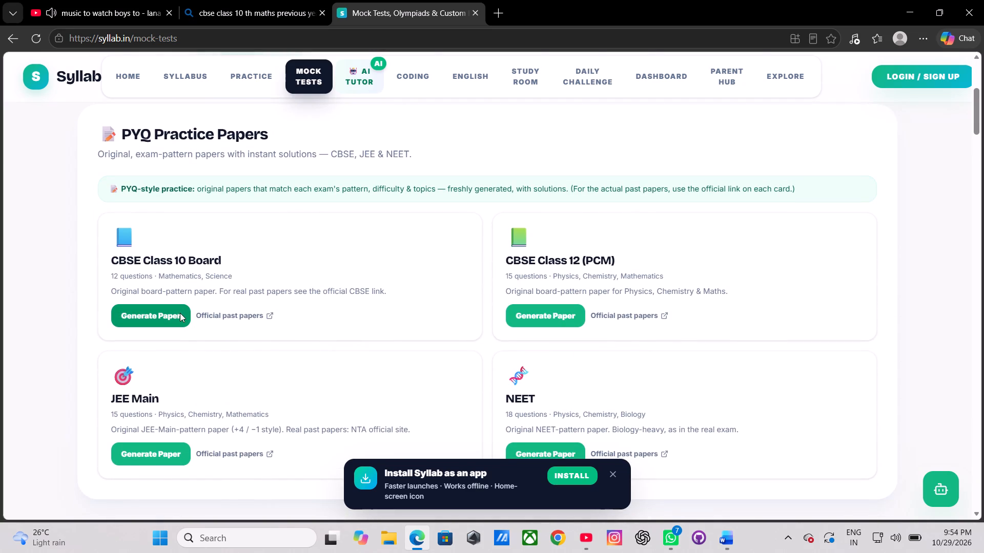
click(179, 313)
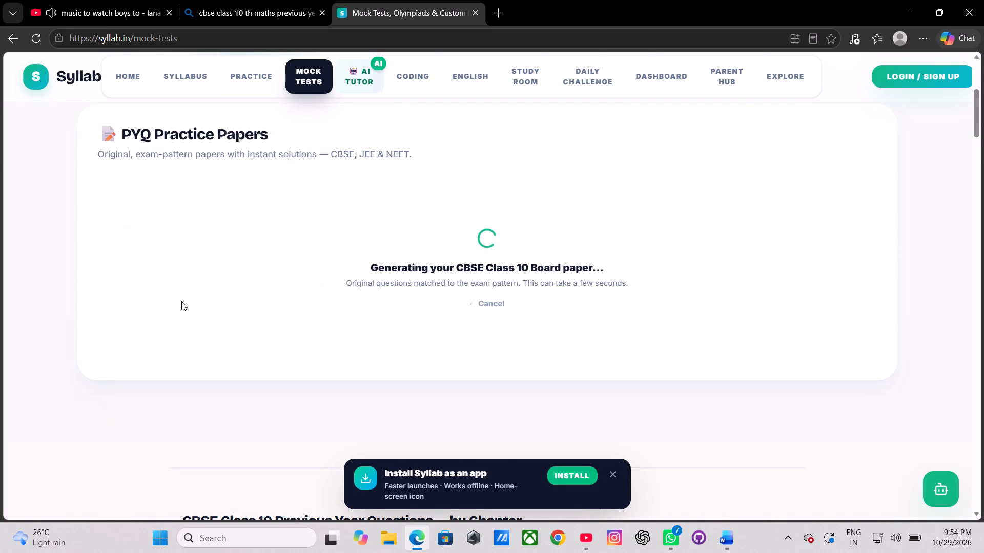
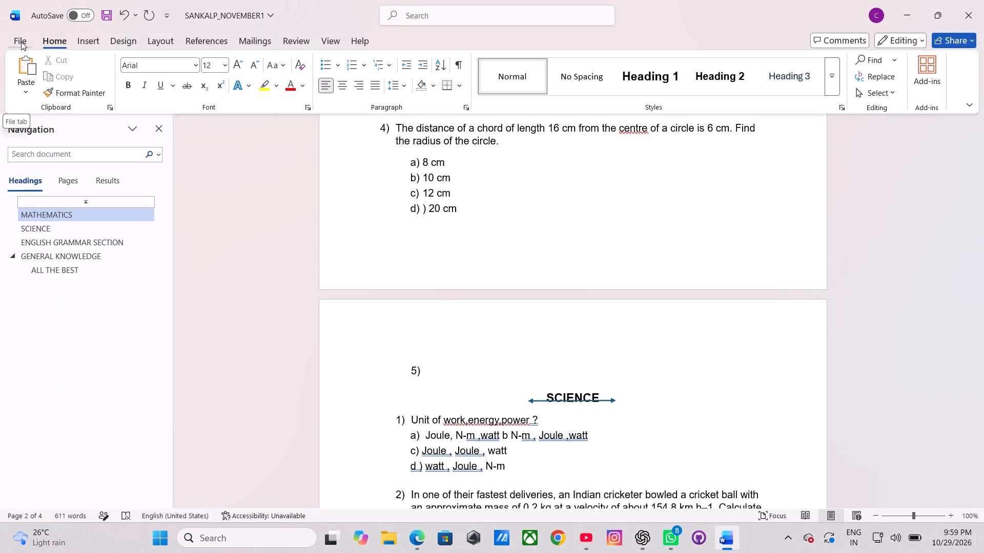
click(21, 42)
click(171, 134)
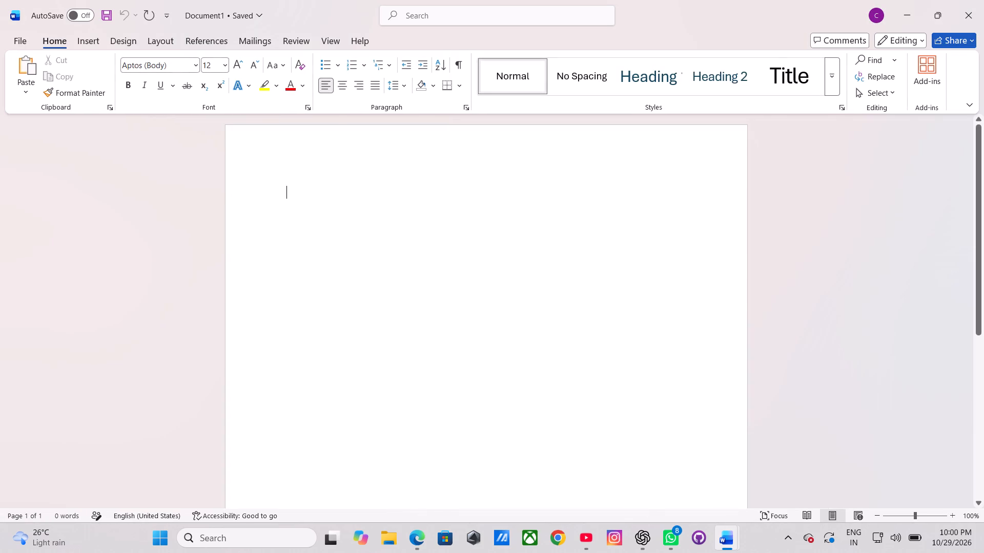
key(ctrl+v)
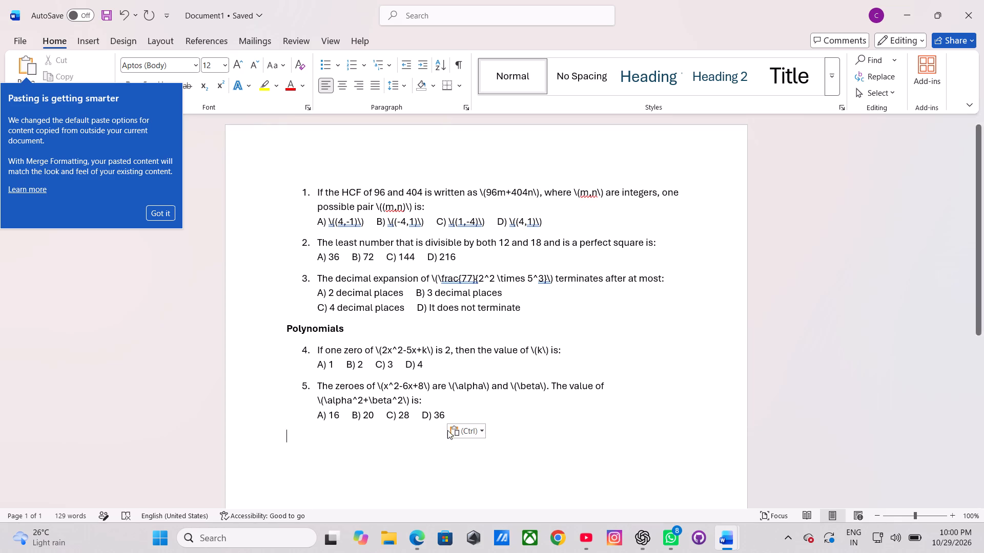
Delete the Polynomials subheading between questions 3 and 4.
click(354, 331)
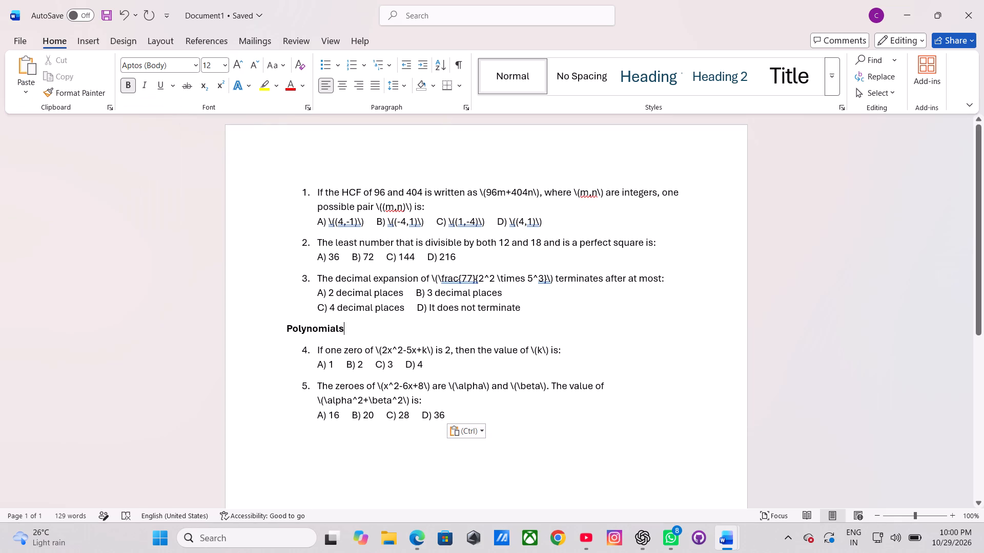
key(BackSpace)
key(BackSpace)
key(BackSpace)
key(BackSpace)
key(BackSpace)
key(BackSpace)
key(BackSpace)
key(BackSpace)
key(BackSpace)
key(BackSpace)
key(BackSpace)
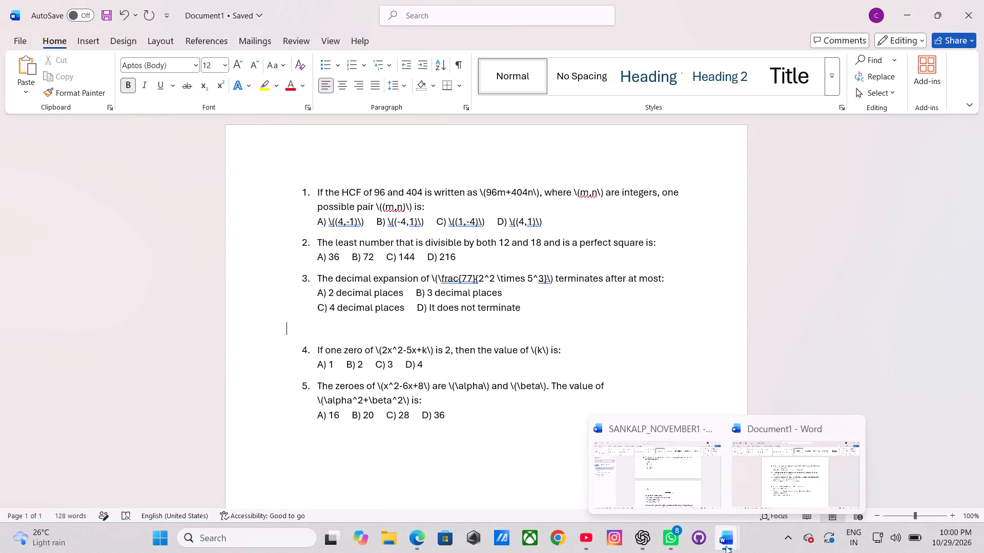
Copy the SANKALP_NOVEMBER1 header, from the SANKALP title and logo through the MATHEMATICS heading, and return to Document1.
click(657, 476)
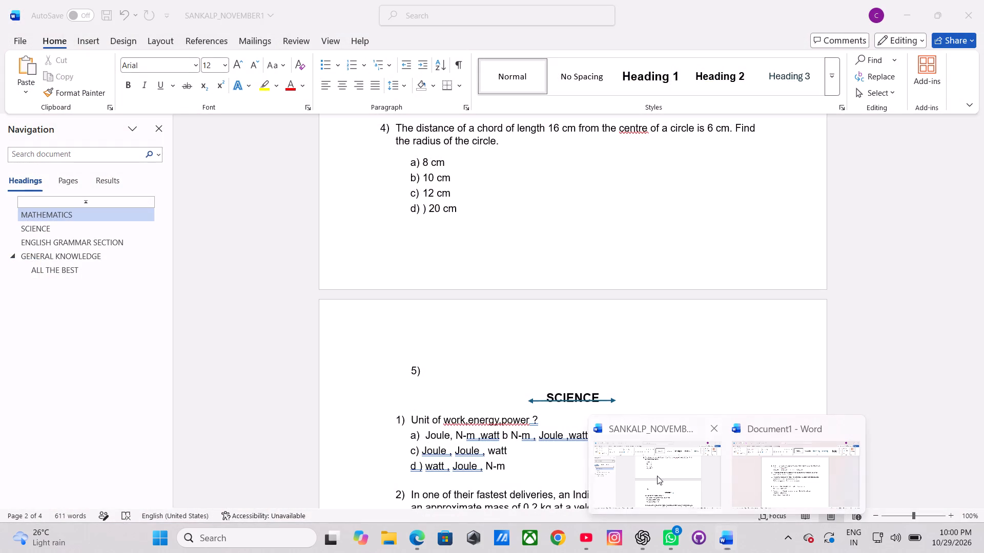
scroll(600, 393, up, 19)
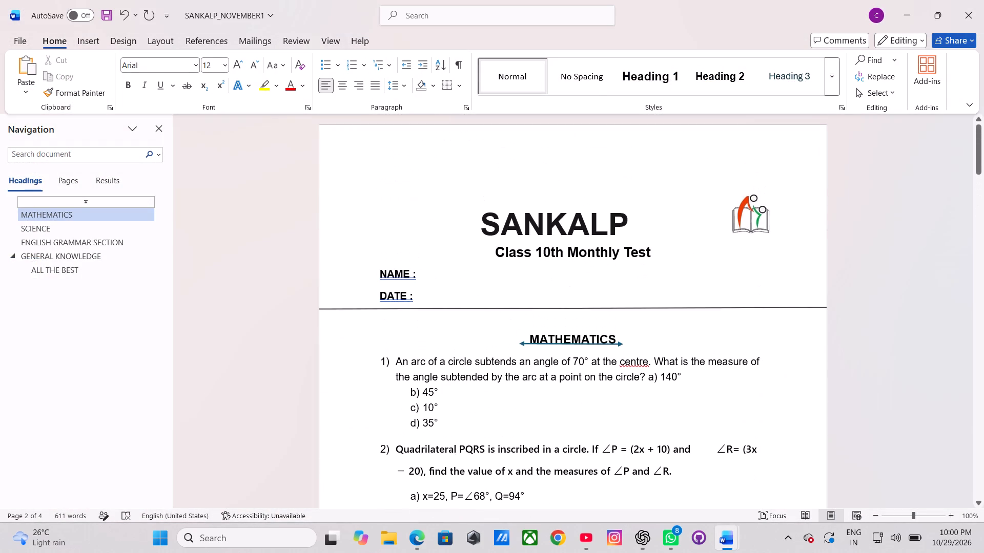
drag(472, 218, 573, 259)
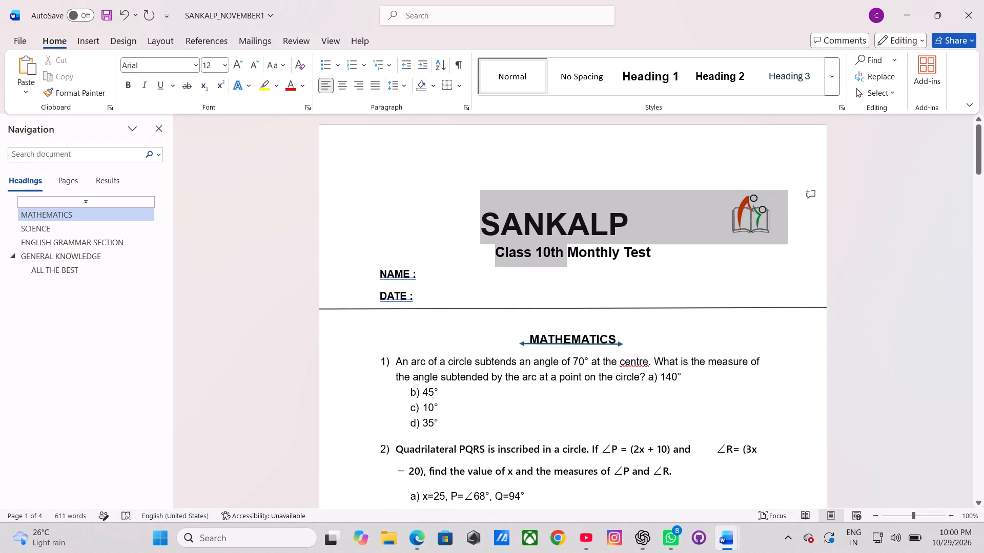
drag(573, 259, 643, 339)
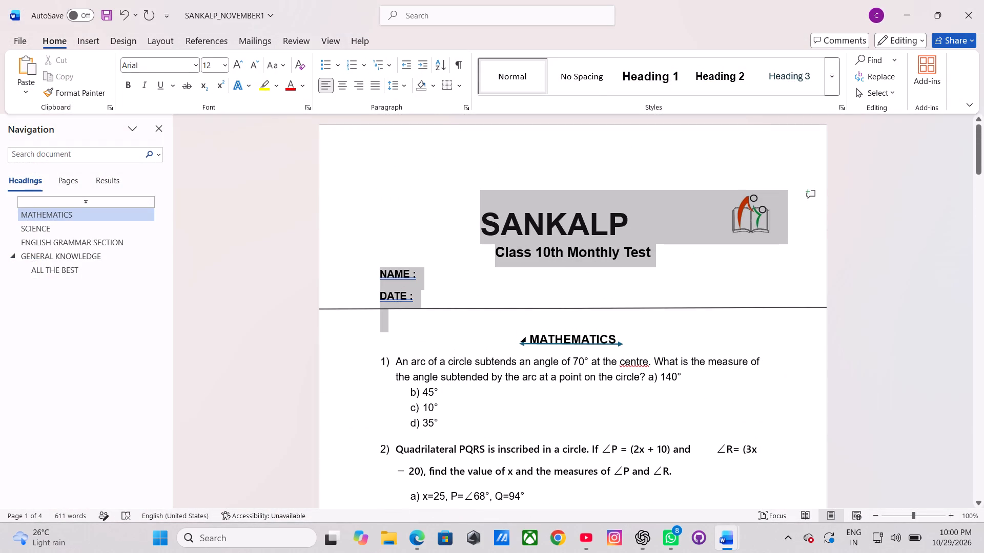
drag(643, 339, 643, 338)
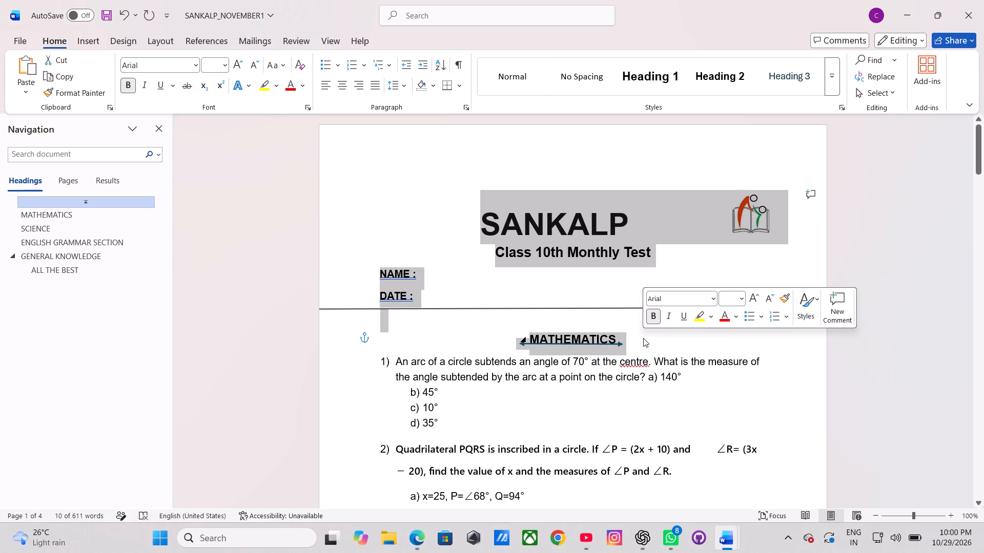
key(ctrl+c)
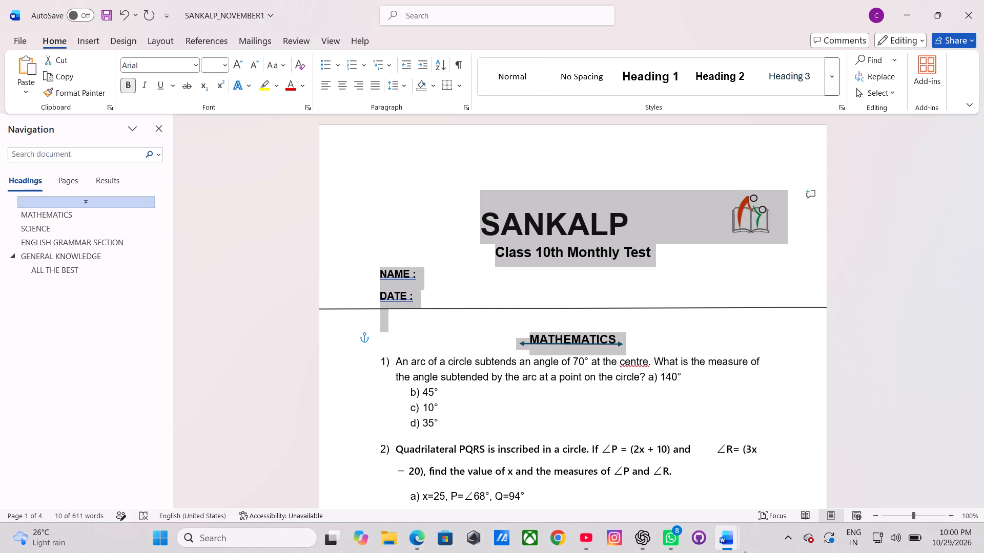
click(772, 482)
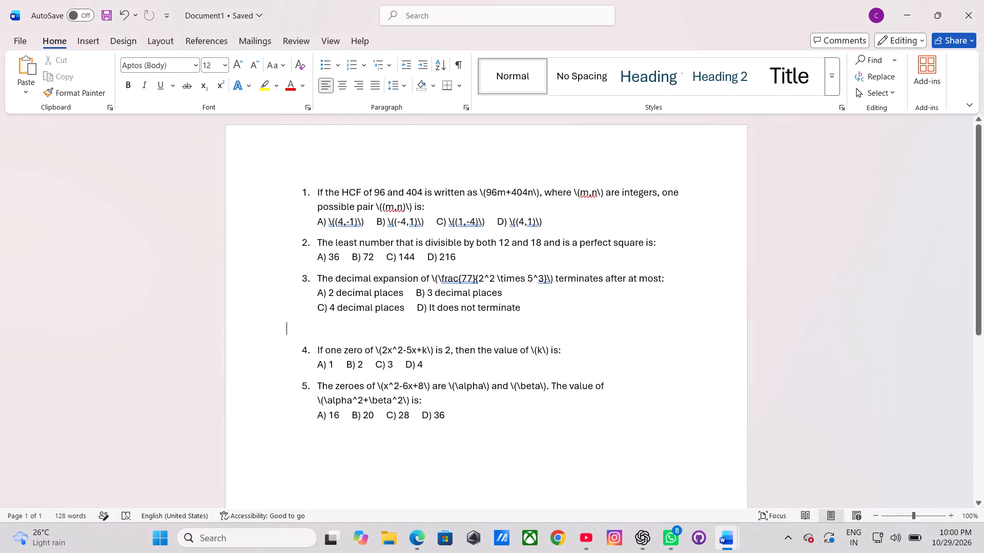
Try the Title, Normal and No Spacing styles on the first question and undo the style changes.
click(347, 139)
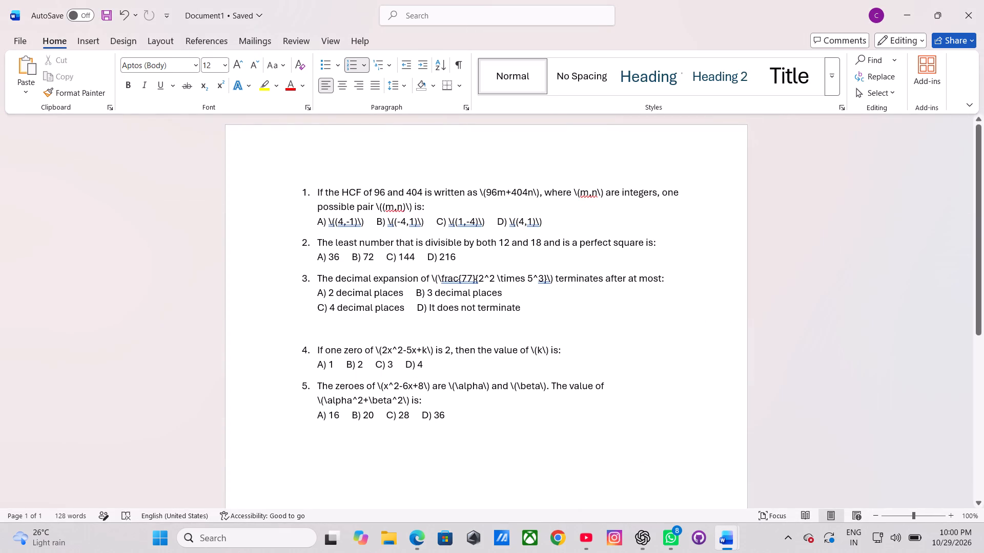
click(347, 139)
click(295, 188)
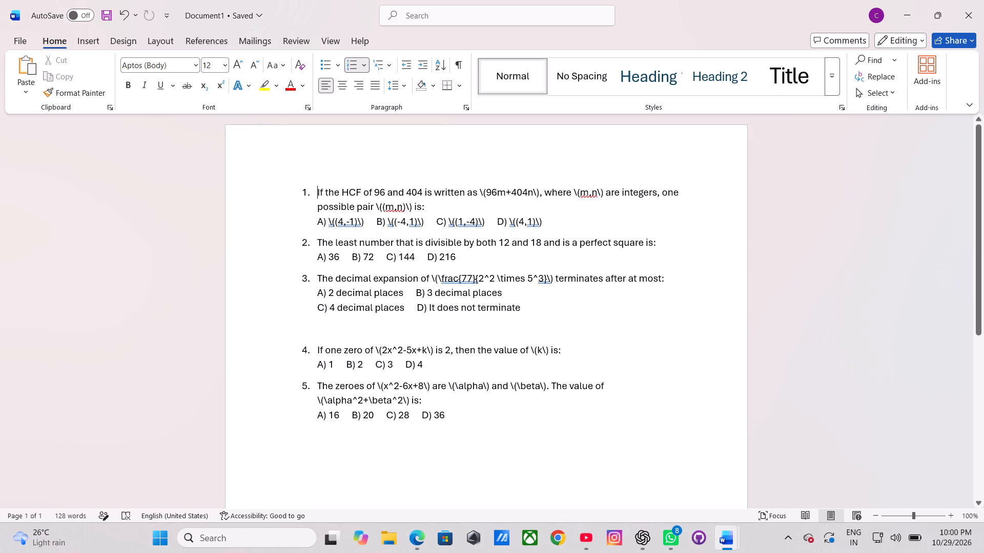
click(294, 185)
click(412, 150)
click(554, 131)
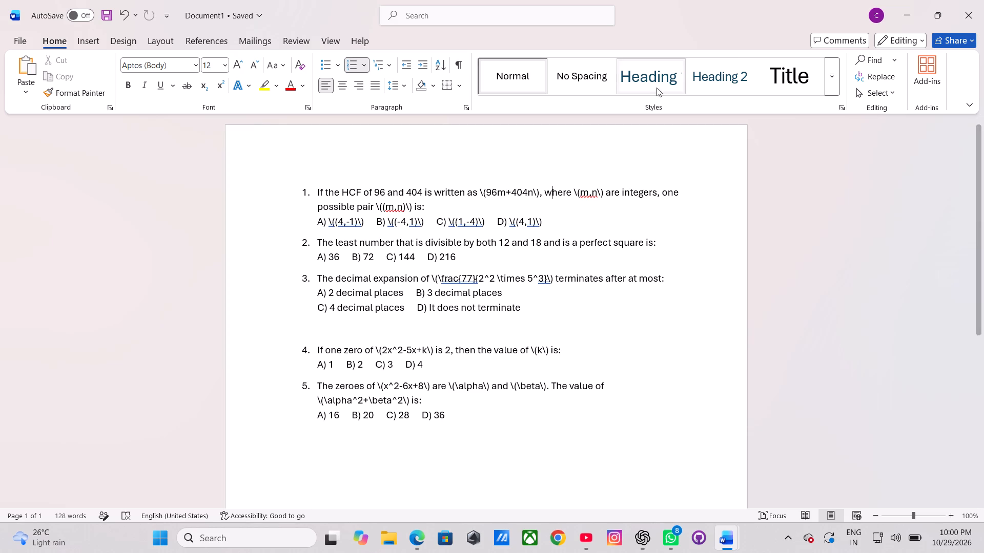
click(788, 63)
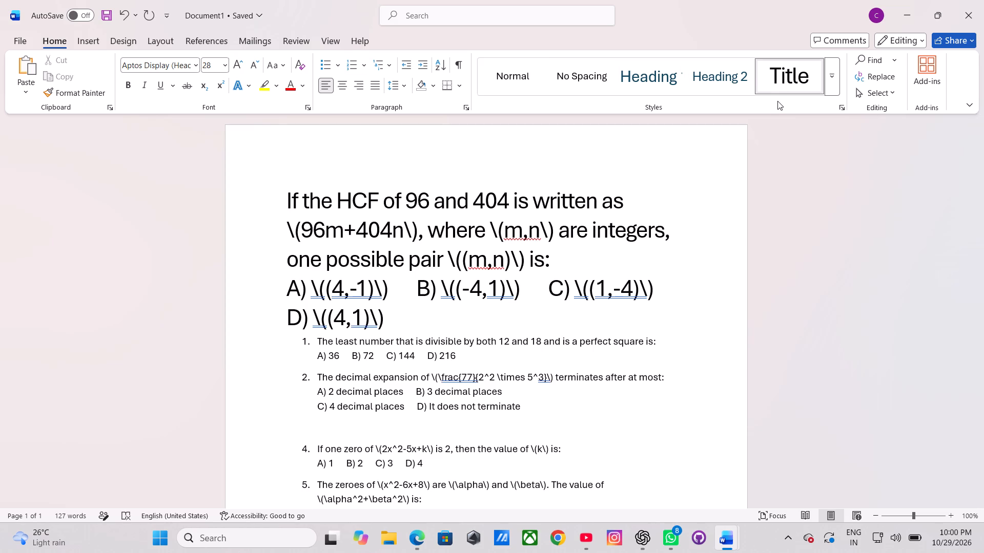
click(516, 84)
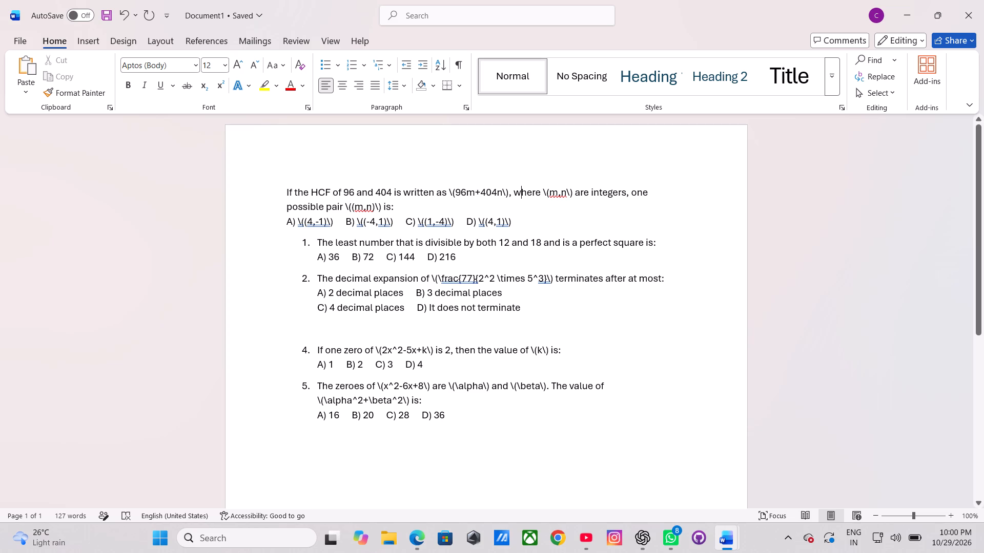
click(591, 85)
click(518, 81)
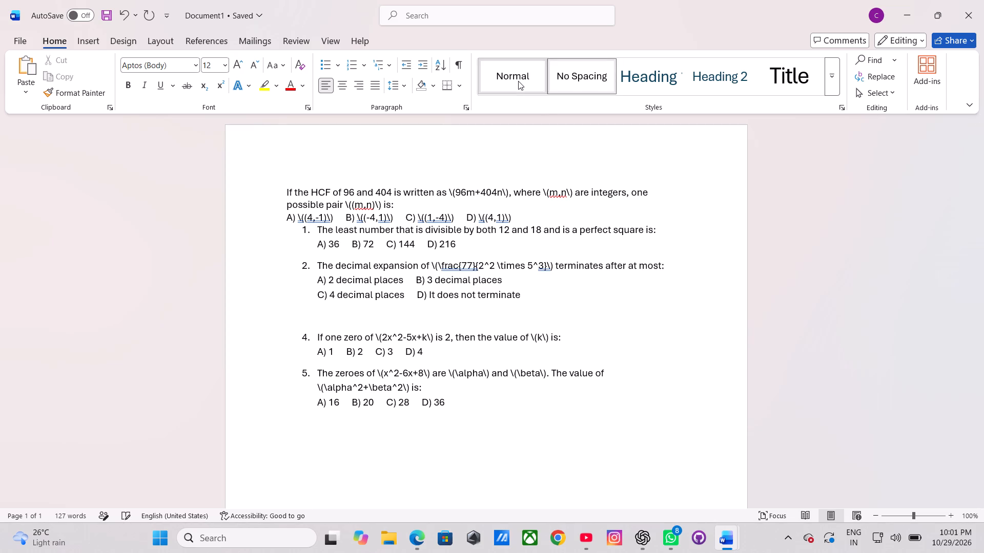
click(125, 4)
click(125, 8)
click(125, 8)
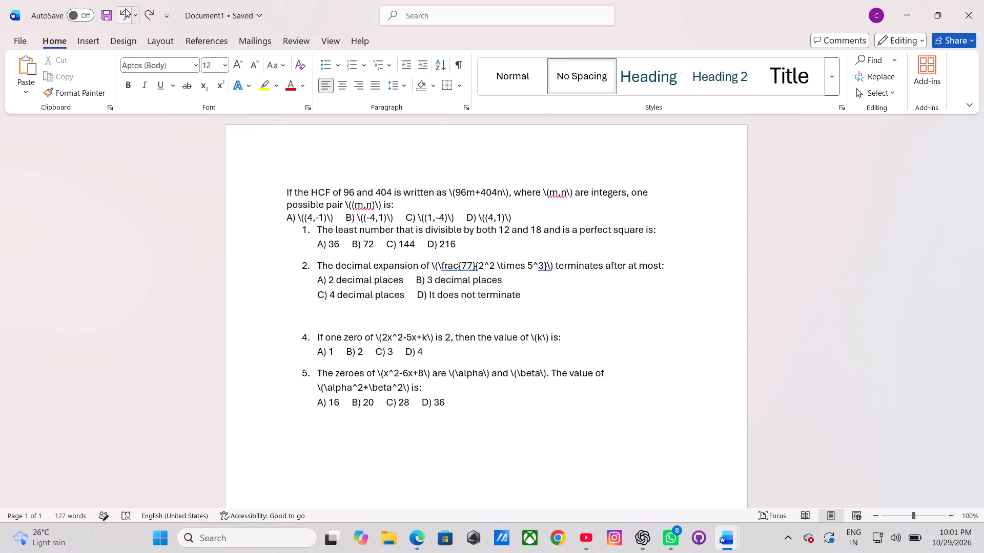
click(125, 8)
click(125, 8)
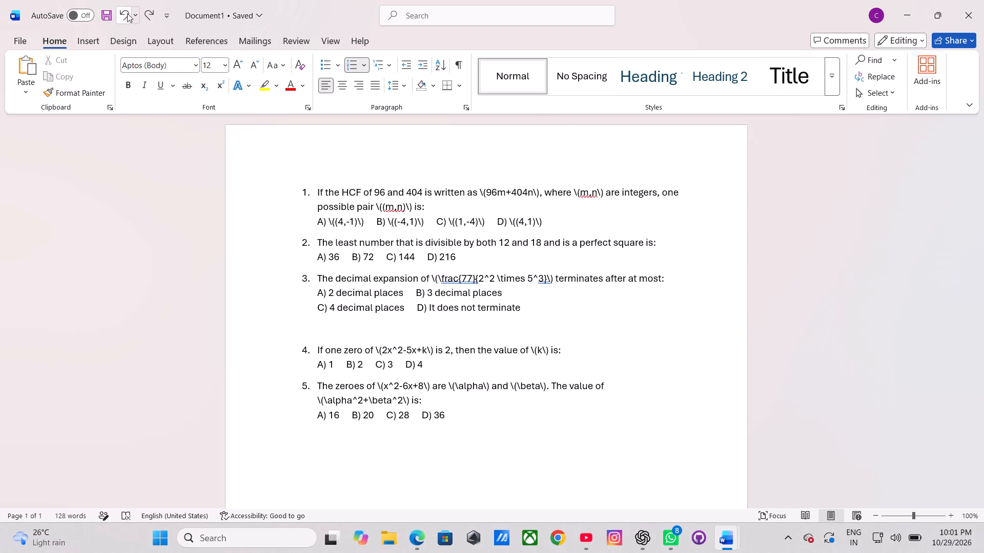
Insert five empty paragraphs above the first question to make room for the copied header.
click(308, 150)
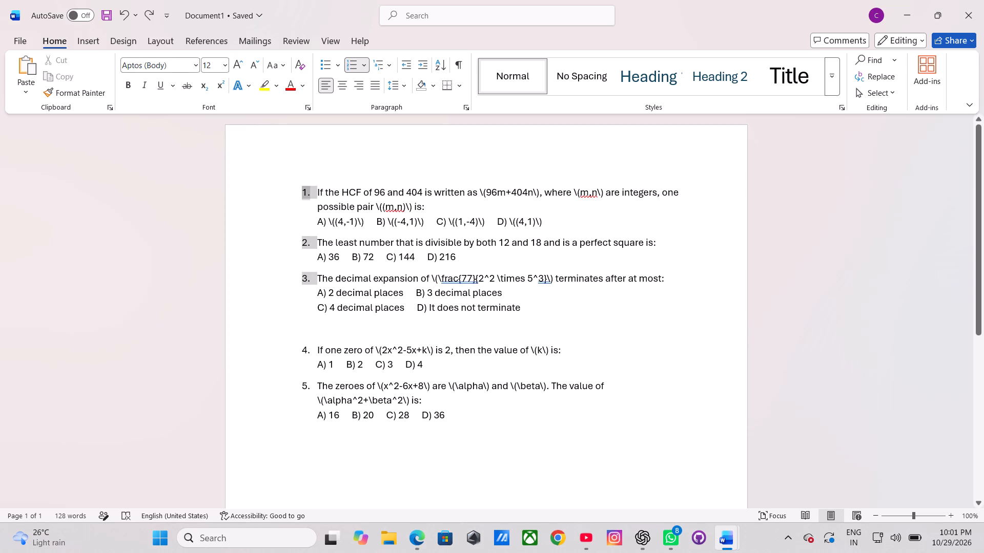
click(320, 133)
click(343, 131)
double_click(357, 138)
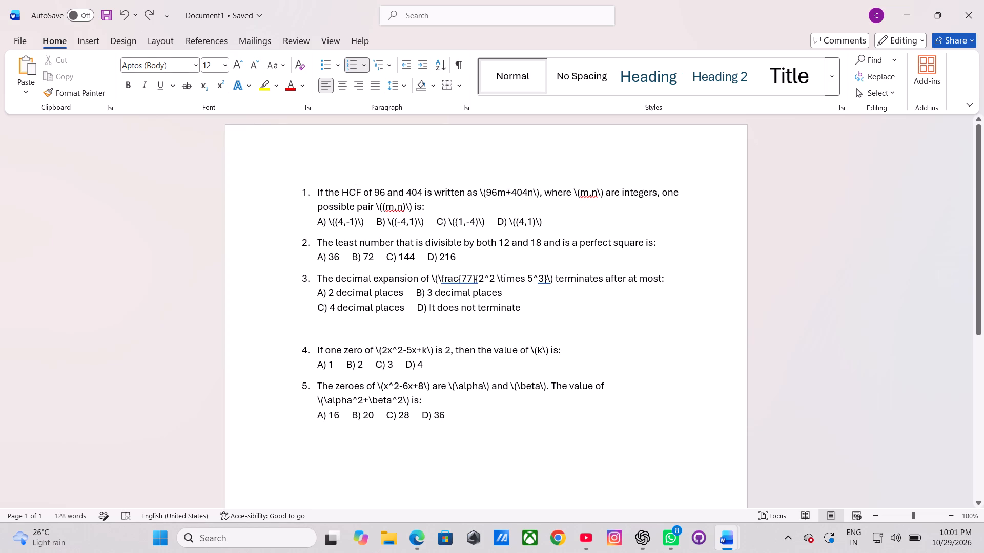
drag(317, 185, 298, 190)
click(305, 187)
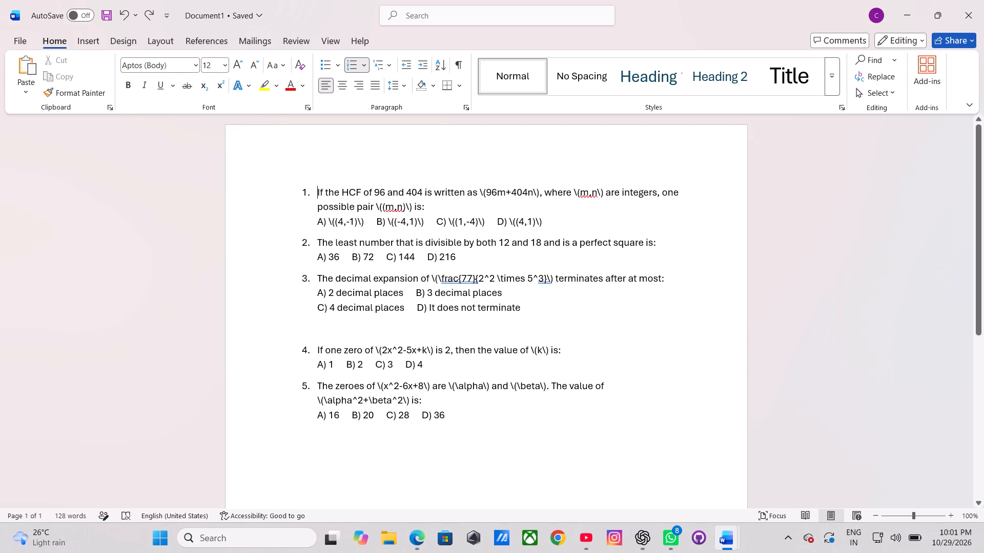
click(296, 182)
key(Return)
key(Return)
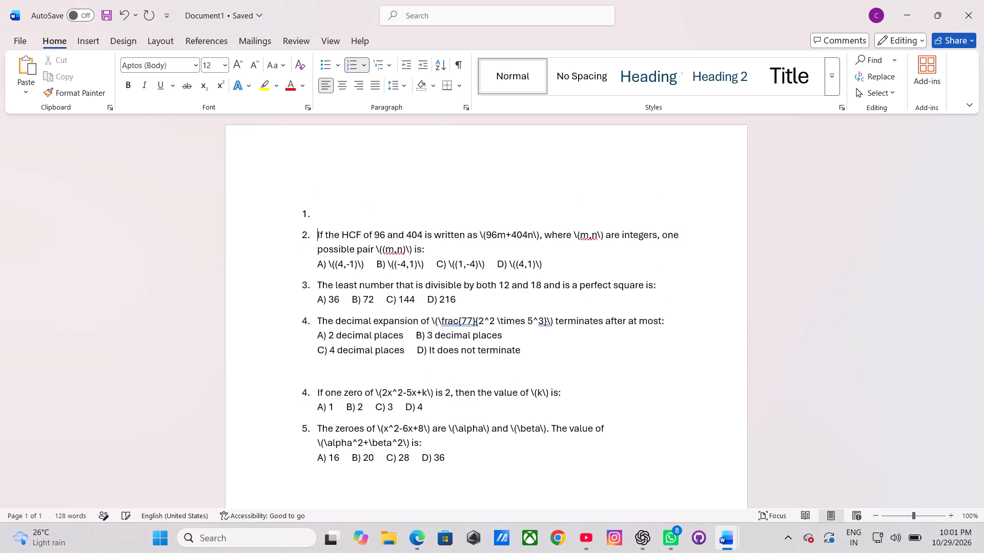
key(Return)
key(Return)
key(Return)
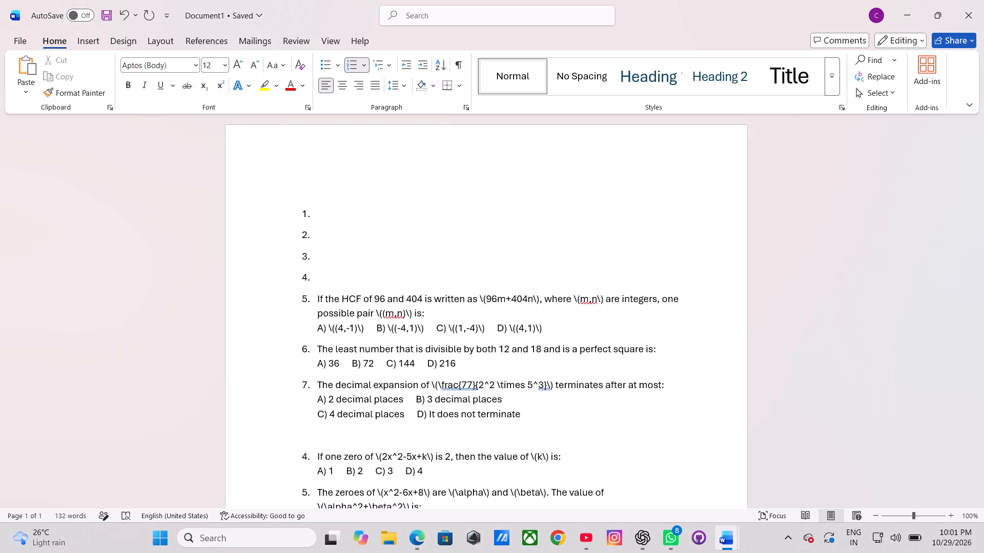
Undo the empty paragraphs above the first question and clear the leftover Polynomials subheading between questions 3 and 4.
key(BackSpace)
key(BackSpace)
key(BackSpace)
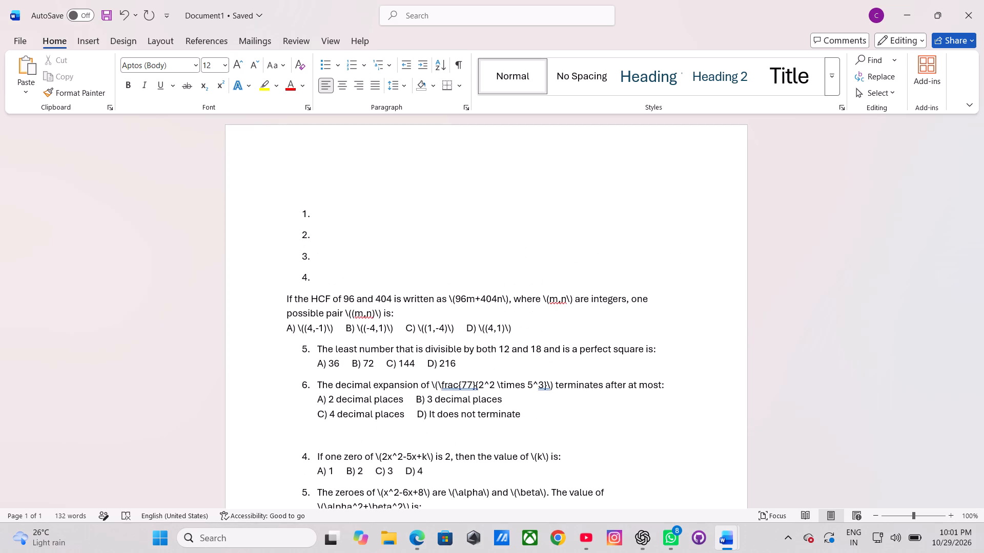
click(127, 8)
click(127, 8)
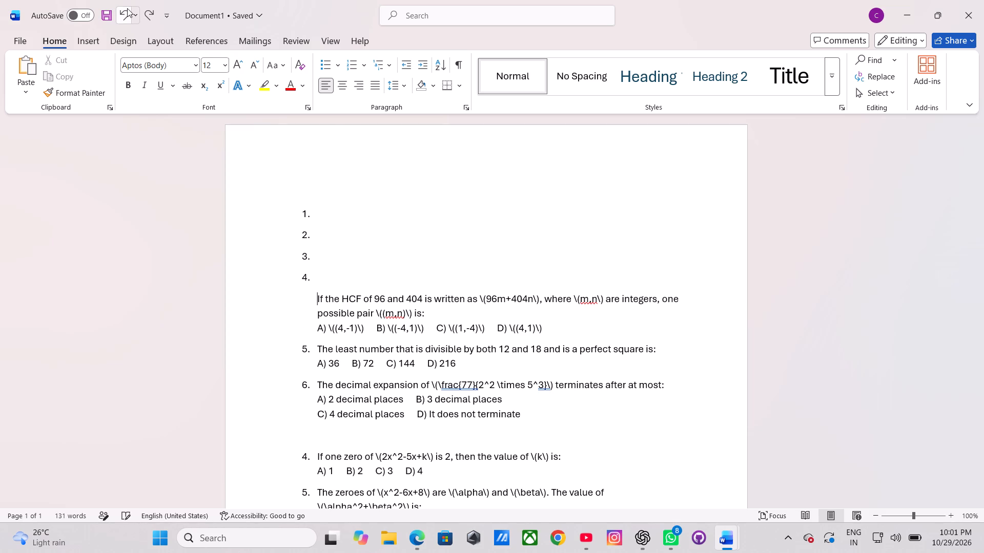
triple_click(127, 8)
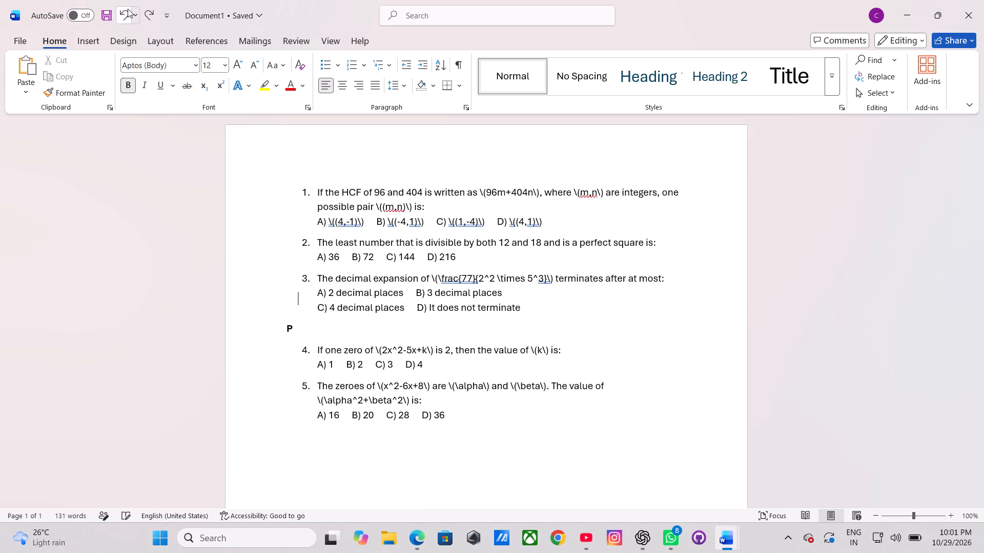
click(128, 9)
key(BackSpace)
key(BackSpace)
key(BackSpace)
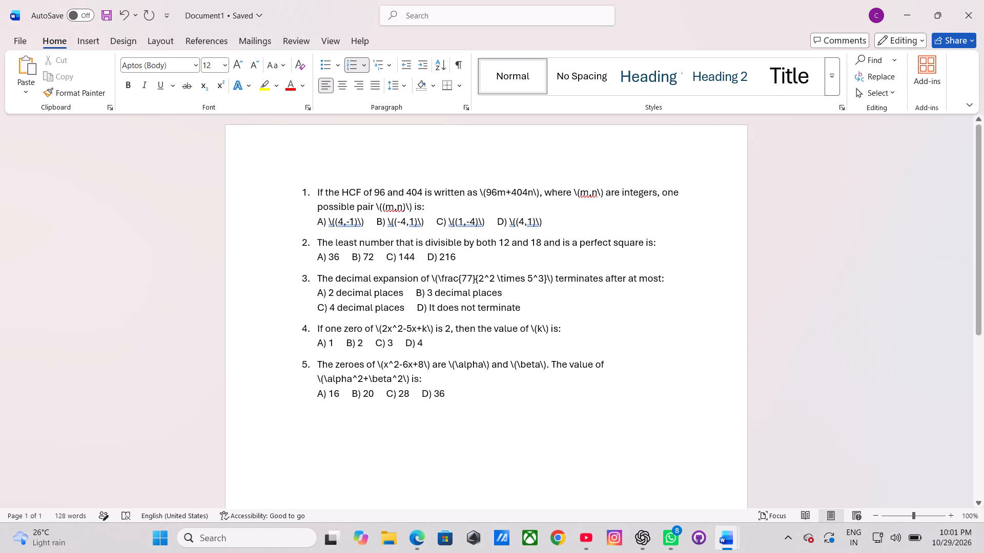
Clear all five maths questions from Document1, replacing them with an empty paragraph.
drag(301, 189, 369, 309)
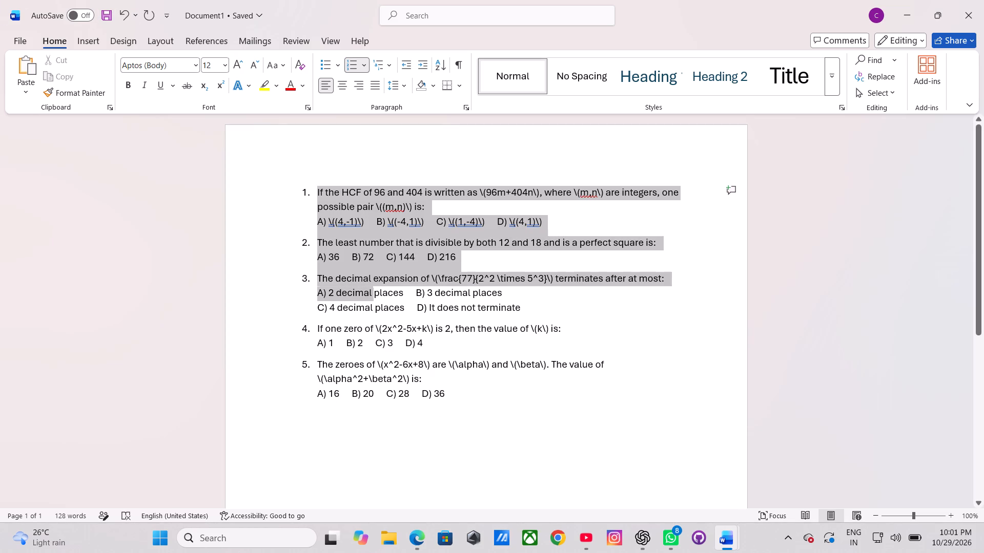
drag(369, 309, 438, 445)
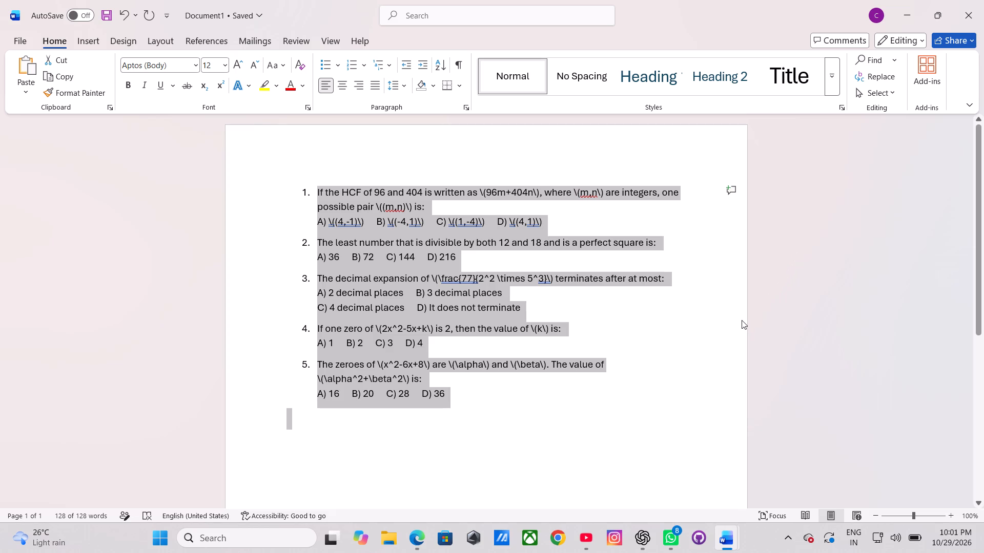
key(Return)
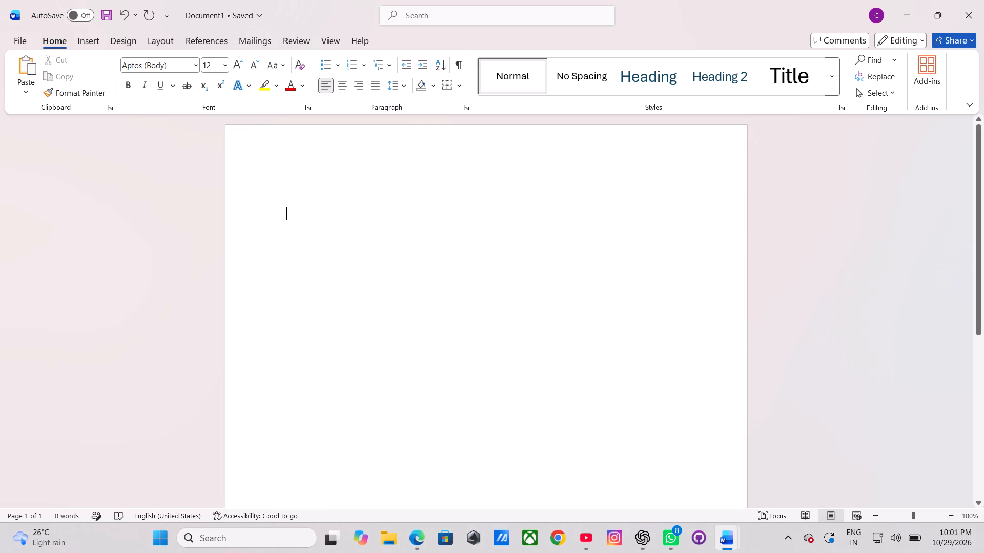
Copy the SANKALP_NOVEMBER1 header, from the title and logo through the MATHEMATICS heading, and paste it at the top of Document1.
click(296, 194)
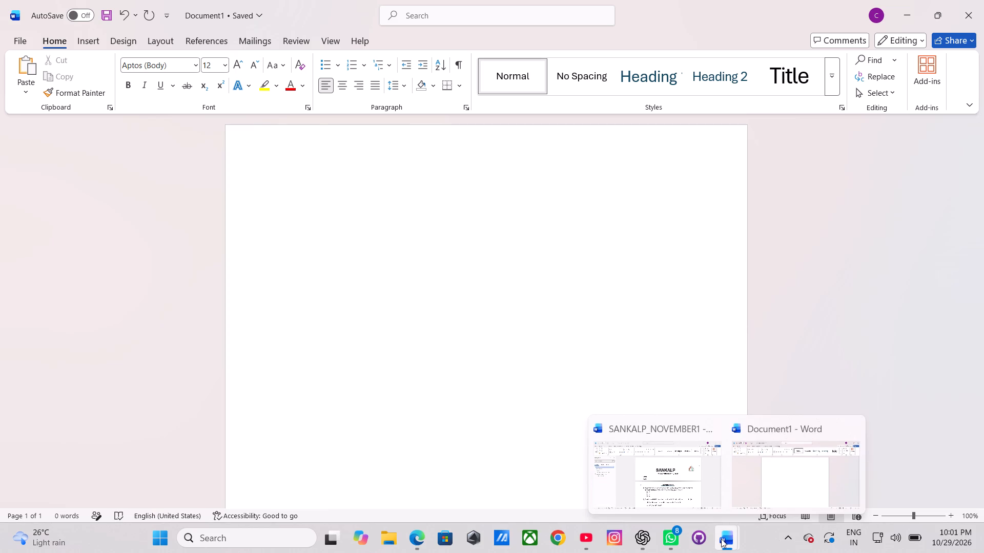
click(679, 464)
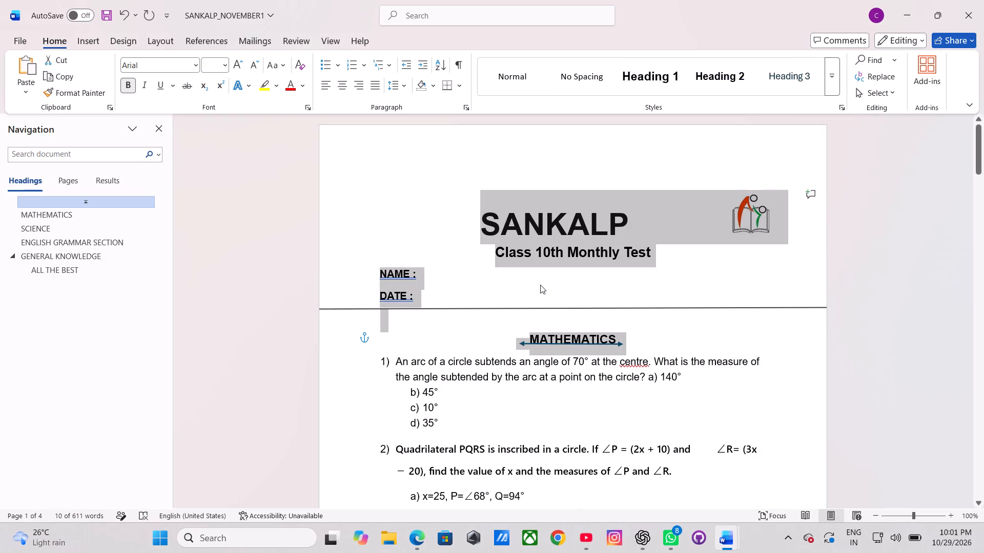
key(ctrl+c)
click(760, 488)
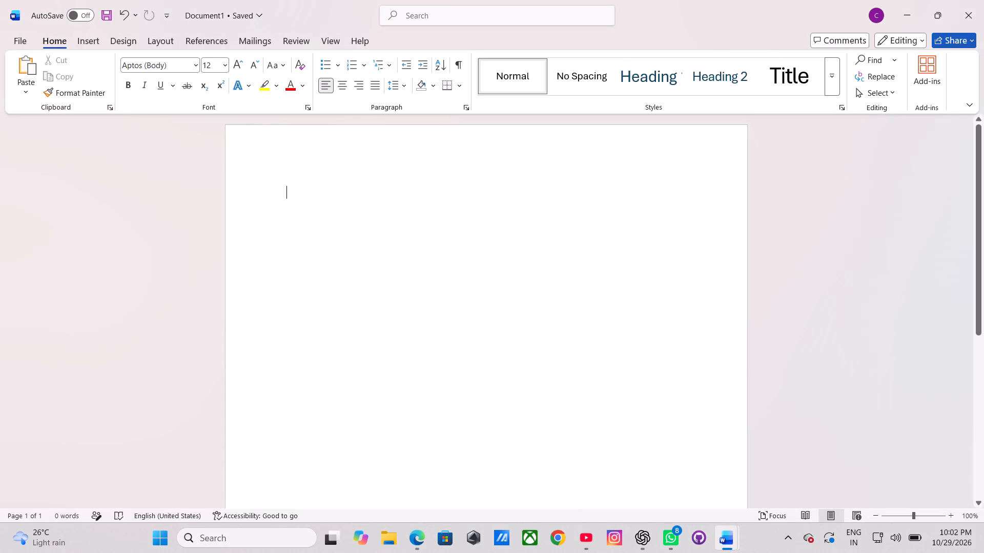
key(ctrl+v)
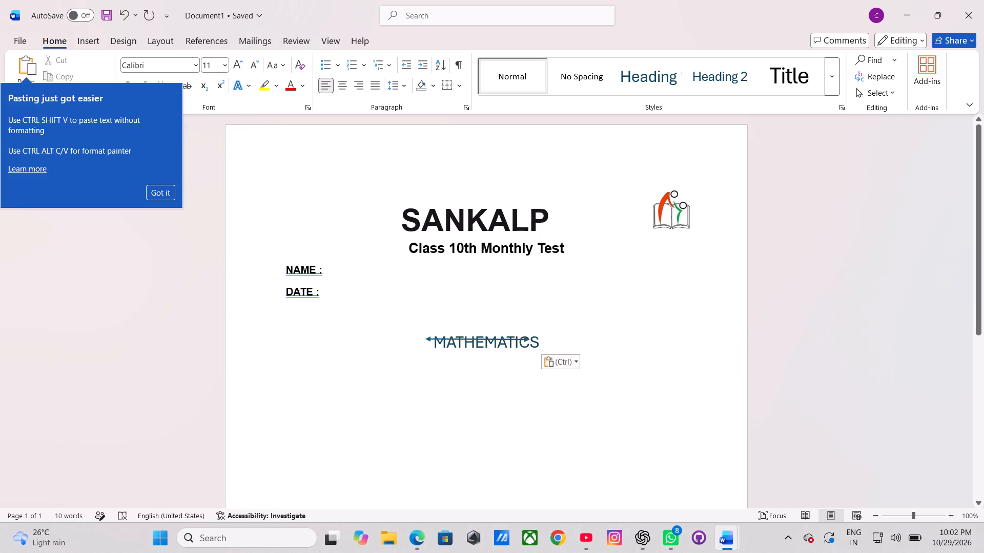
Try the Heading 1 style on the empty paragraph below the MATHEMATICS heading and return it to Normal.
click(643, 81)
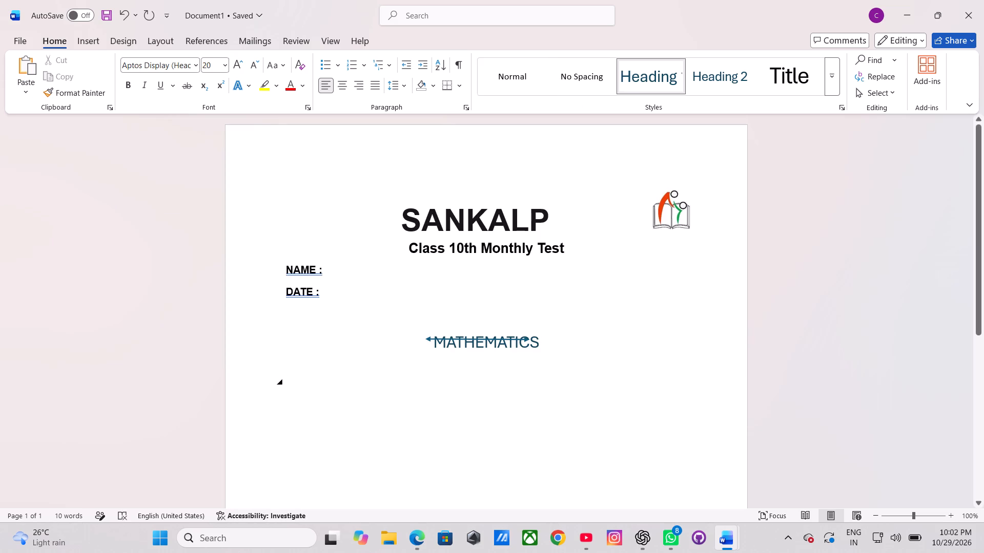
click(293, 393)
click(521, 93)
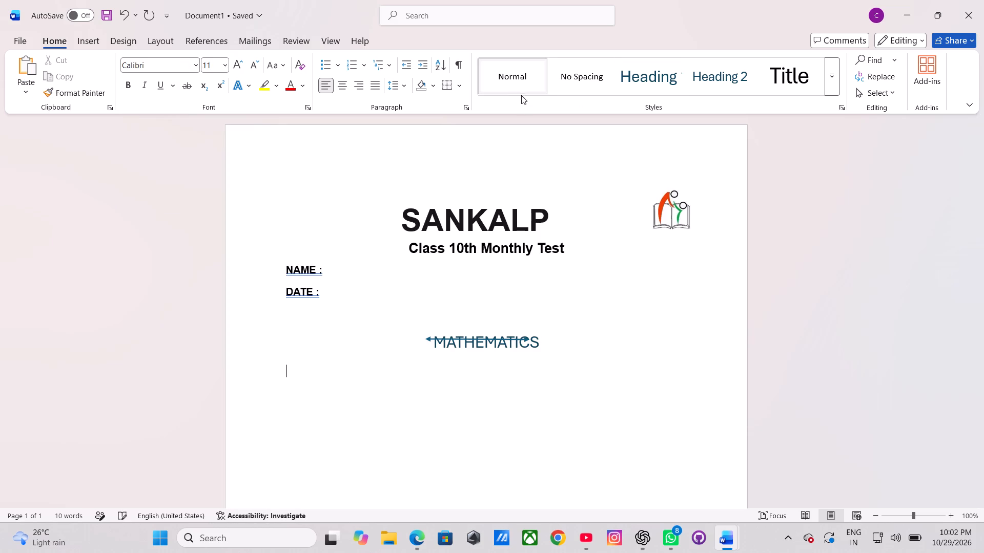
click(299, 386)
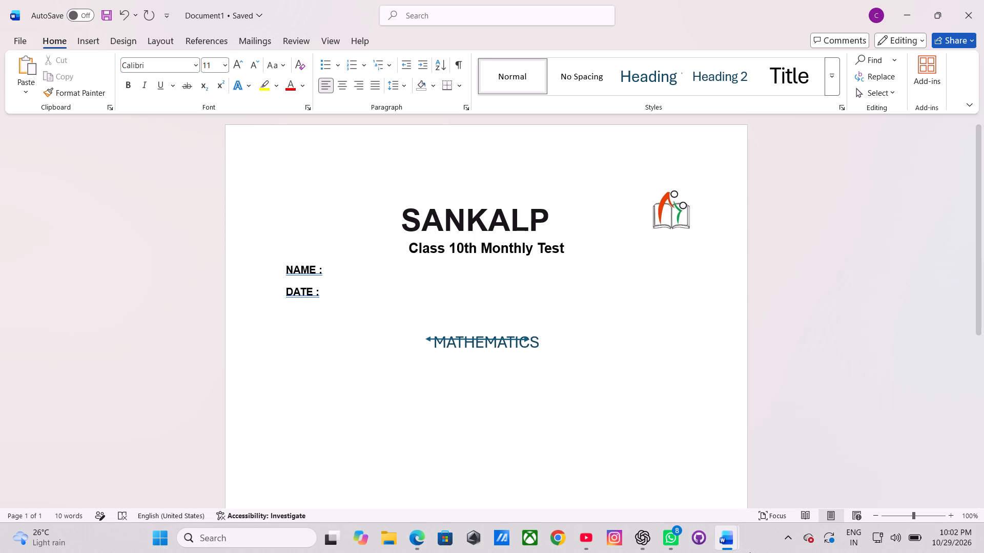
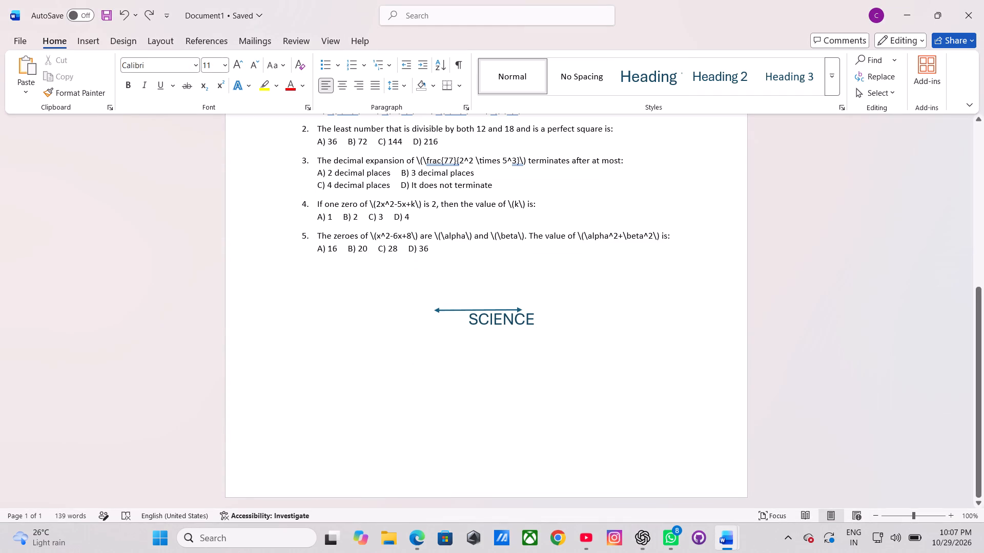
click(335, 363)
click(338, 335)
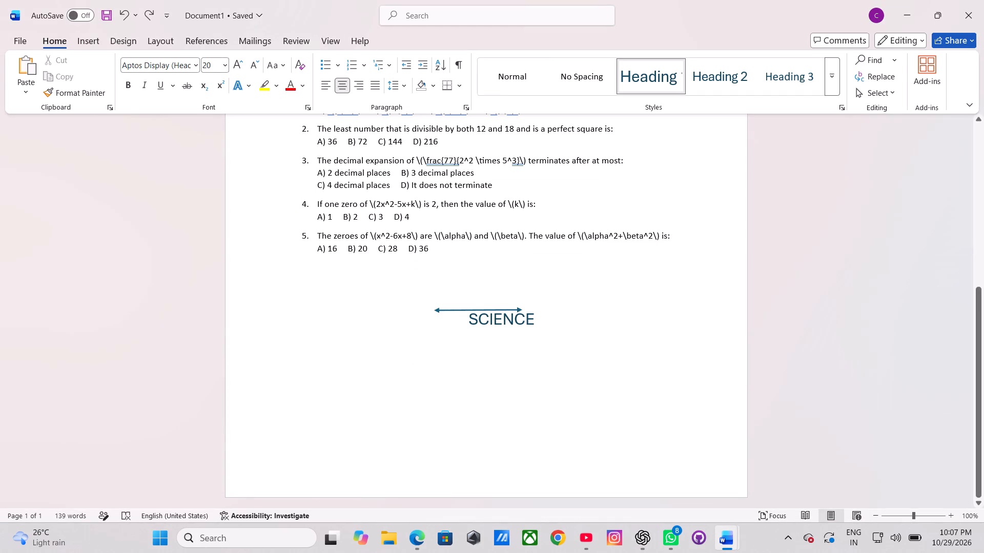
click(332, 357)
click(336, 368)
click(332, 390)
click(328, 409)
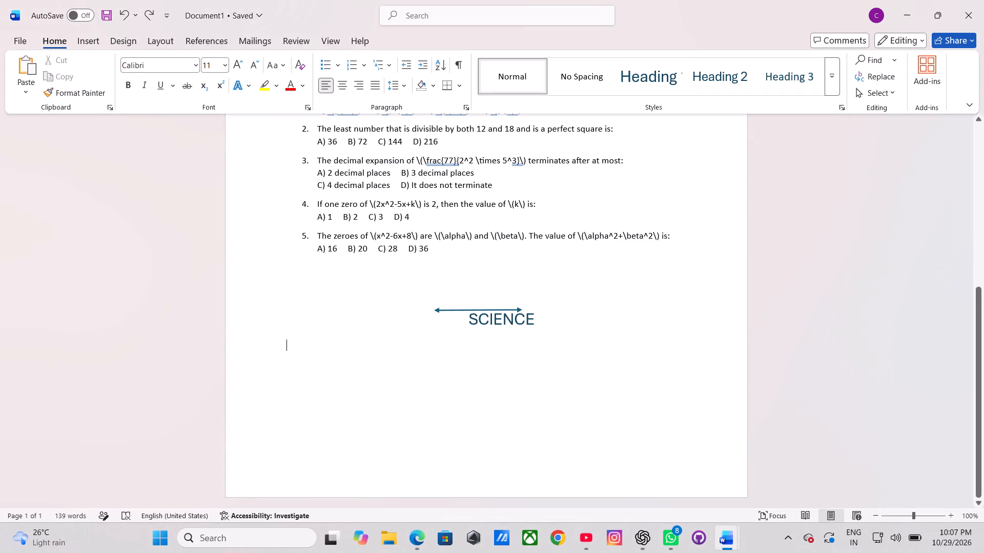
key(Return)
key(ctrl+v)
Delete the "Chemical Reactions and Equations" topic title and its bullet symbol above the lead nitrate question.
scroll(329, 399, up, 4)
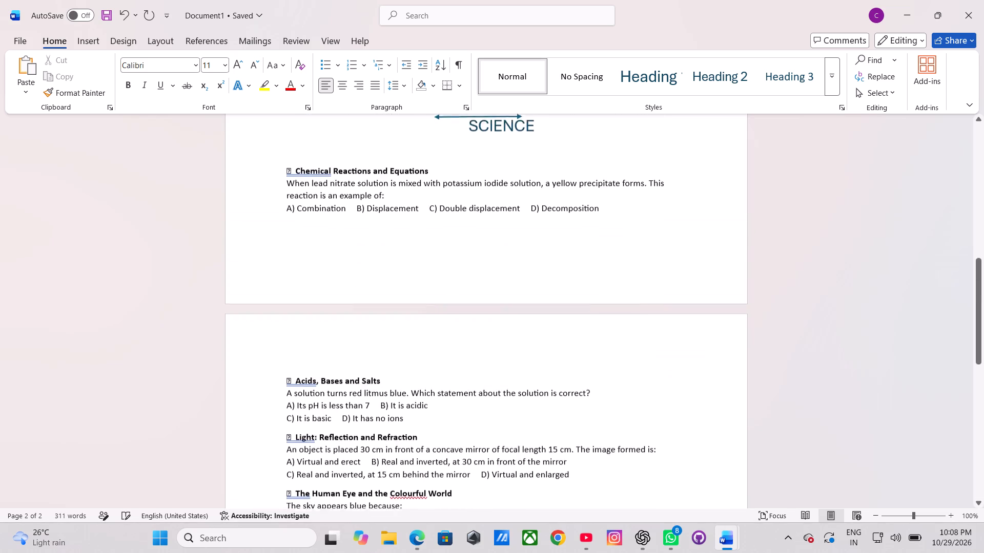
scroll(331, 398, up, 3)
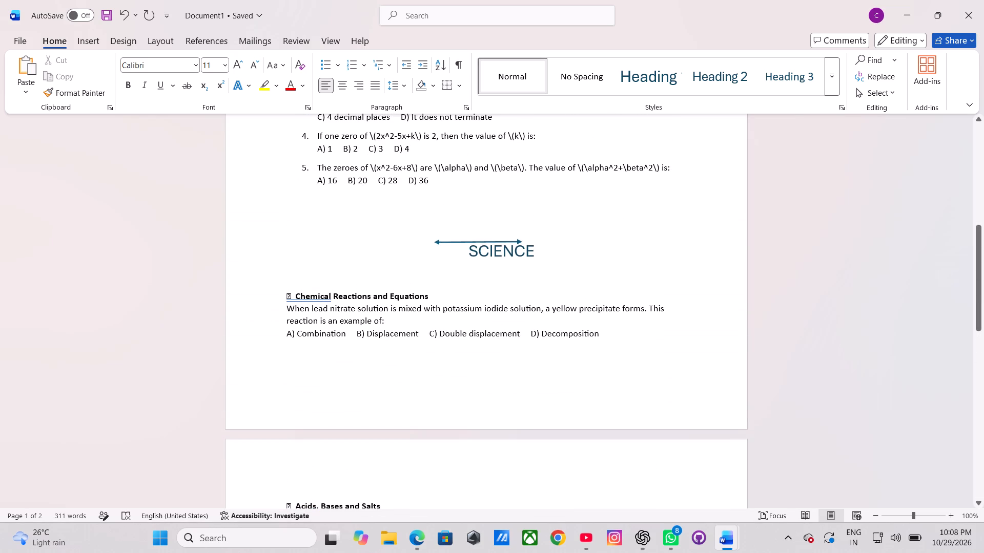
click(438, 290)
key(BackSpace)
key(BackSpace)
key(BackSpace)
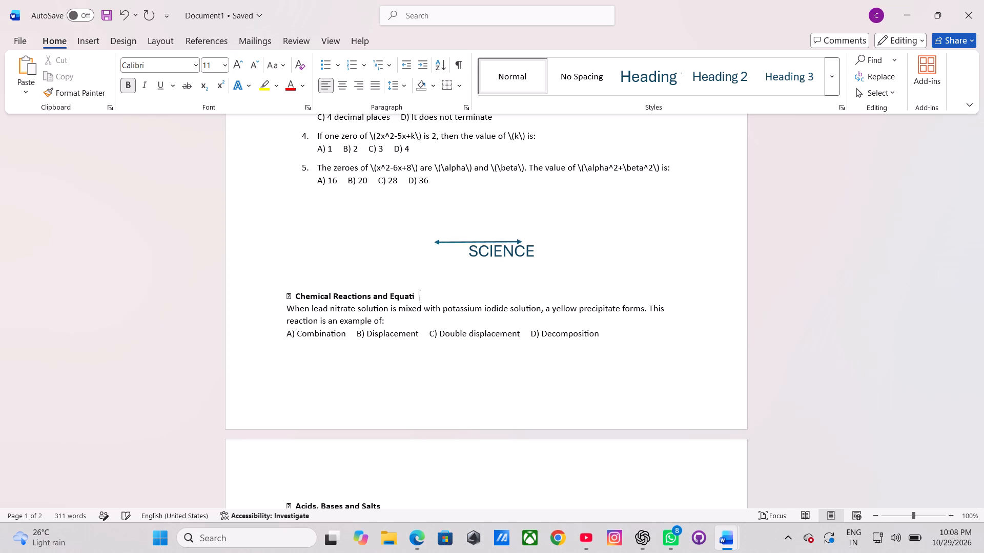
key(BackSpace)
key(BackSpace)
key(BackSpace)
key(BackSpace)
key(BackSpace)
key(BackSpace)
key(BackSpace)
key(BackSpace)
key(BackSpace)
key(BackSpace)
key(BackSpace)
key(BackSpace)
key(BackSpace)
key(BackSpace)
key(BackSpace)
key(BackSpace)
key(BackSpace)
key(BackSpace)
key(BackSpace)
key(BackSpace)
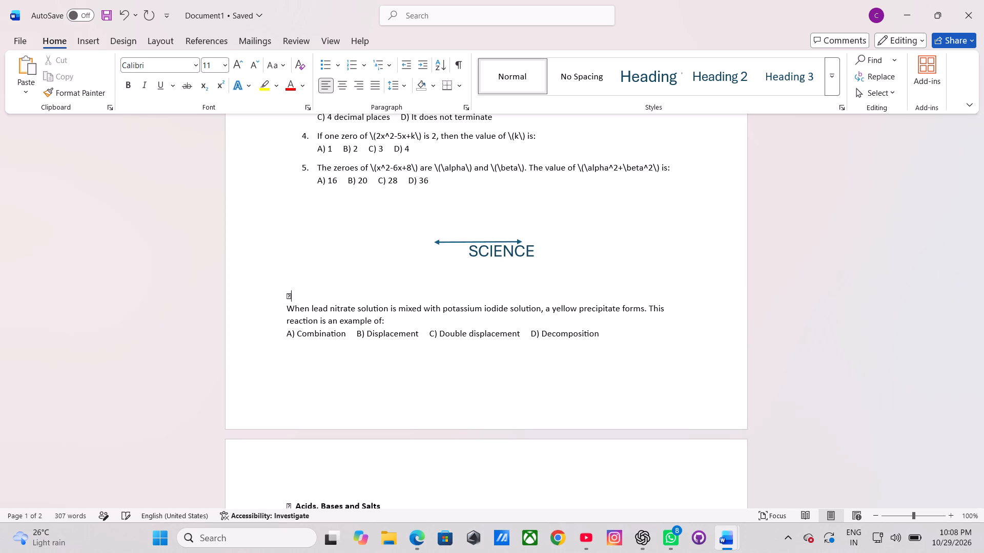
key(BackSpace)
key(BackSpace)
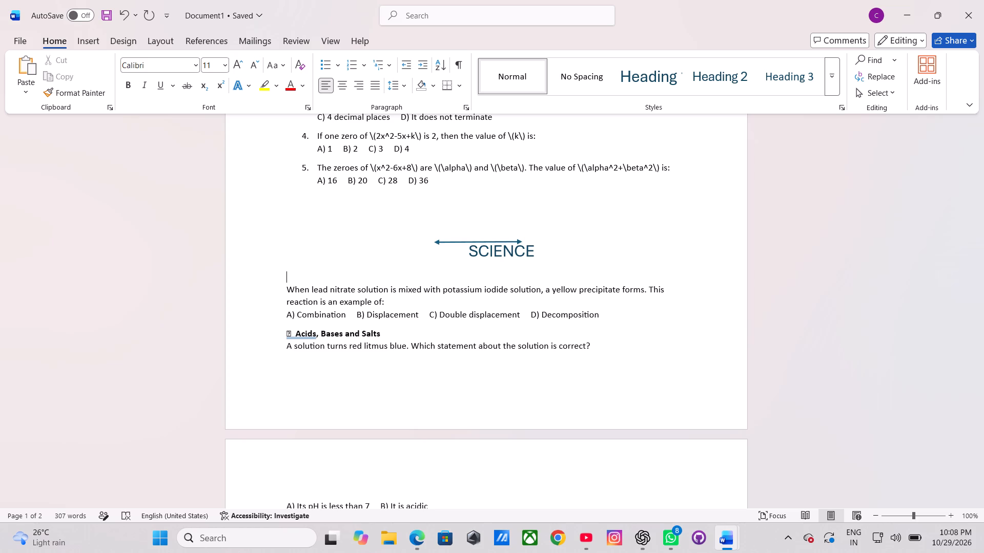
Number the lead nitrate question as "1)".
click(286, 285)
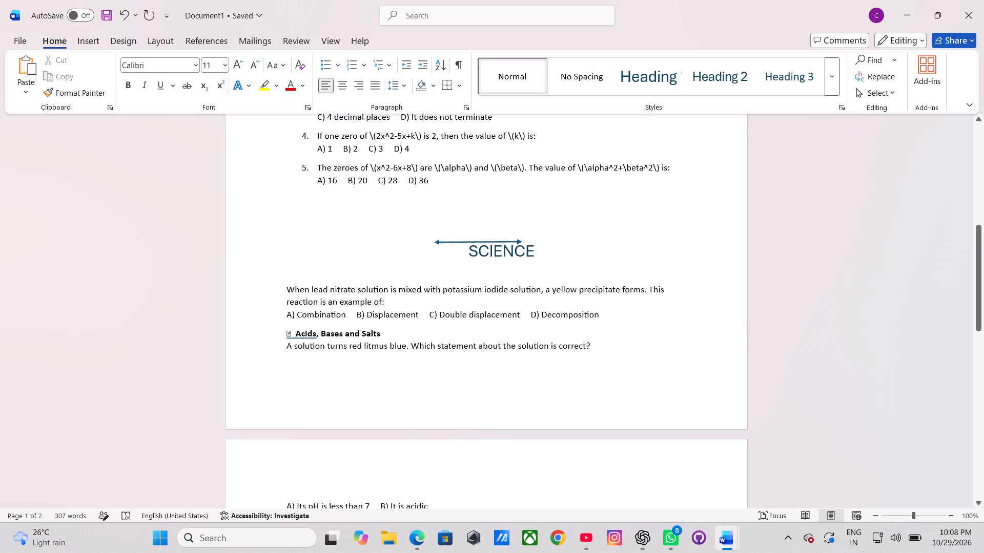
key(1)
key(shift+parenright)
key(space)
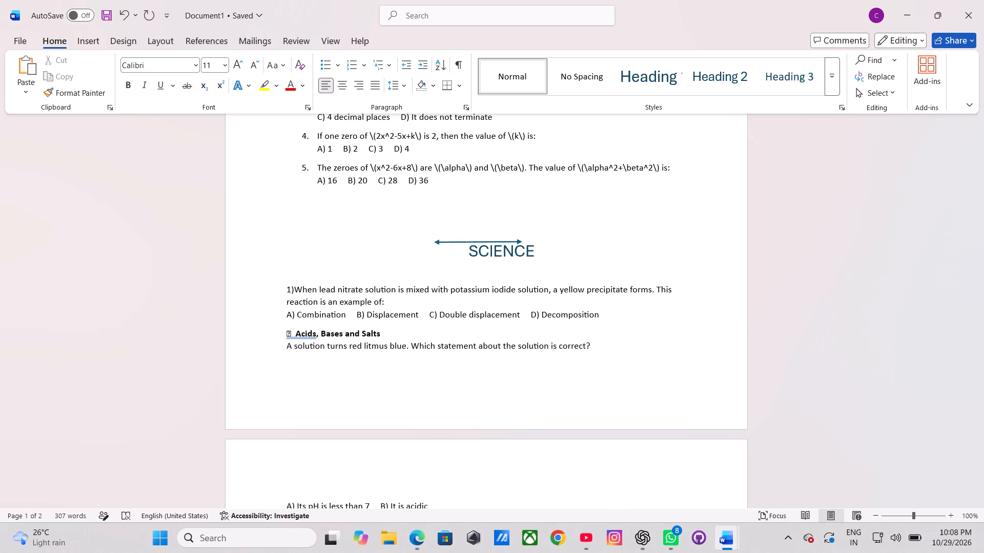
Insert a blank line before the "Acids, Bases and Salts" topic title.
click(281, 330)
key(Return)
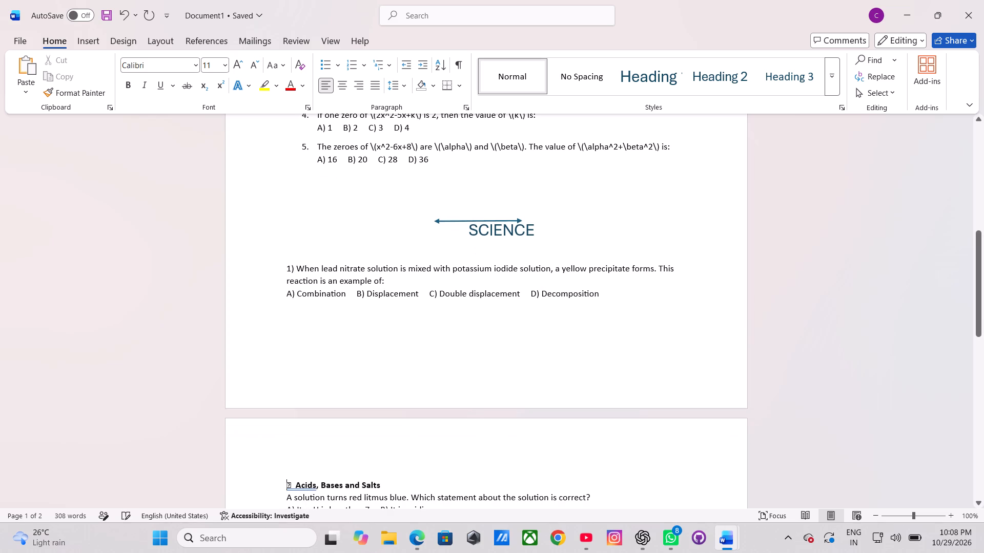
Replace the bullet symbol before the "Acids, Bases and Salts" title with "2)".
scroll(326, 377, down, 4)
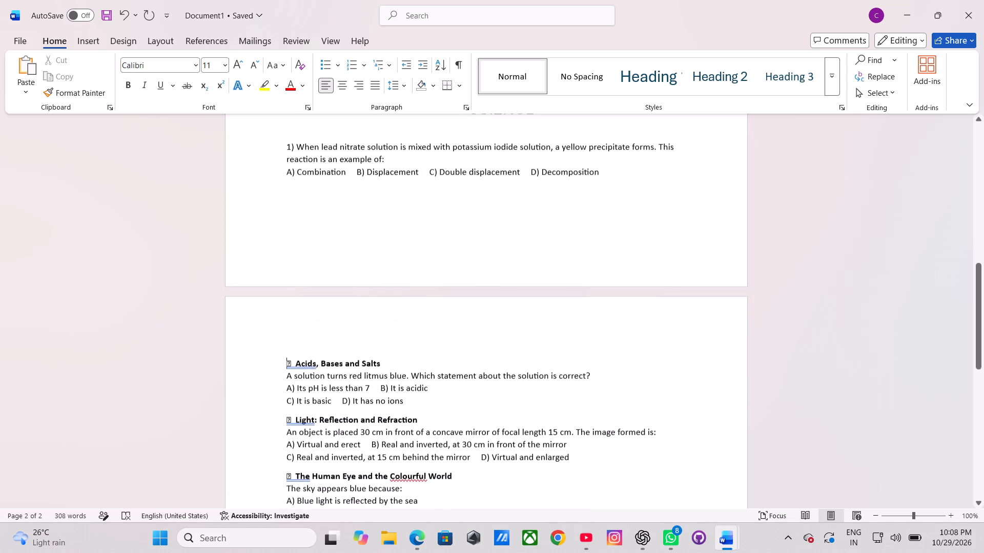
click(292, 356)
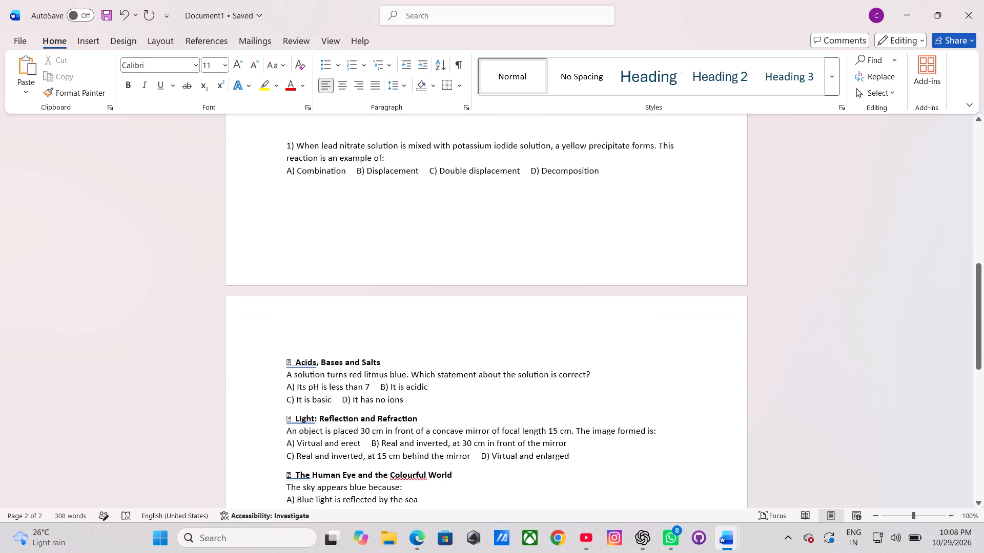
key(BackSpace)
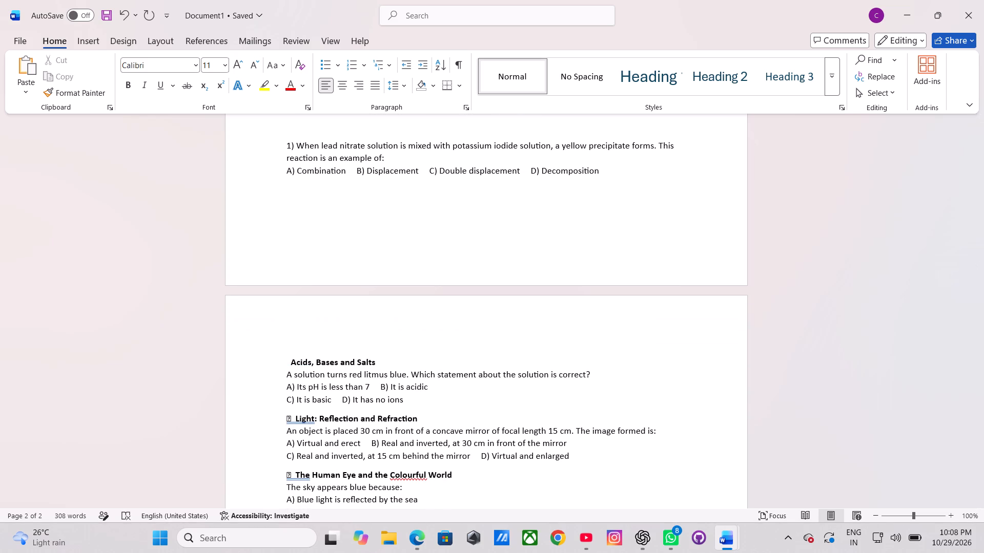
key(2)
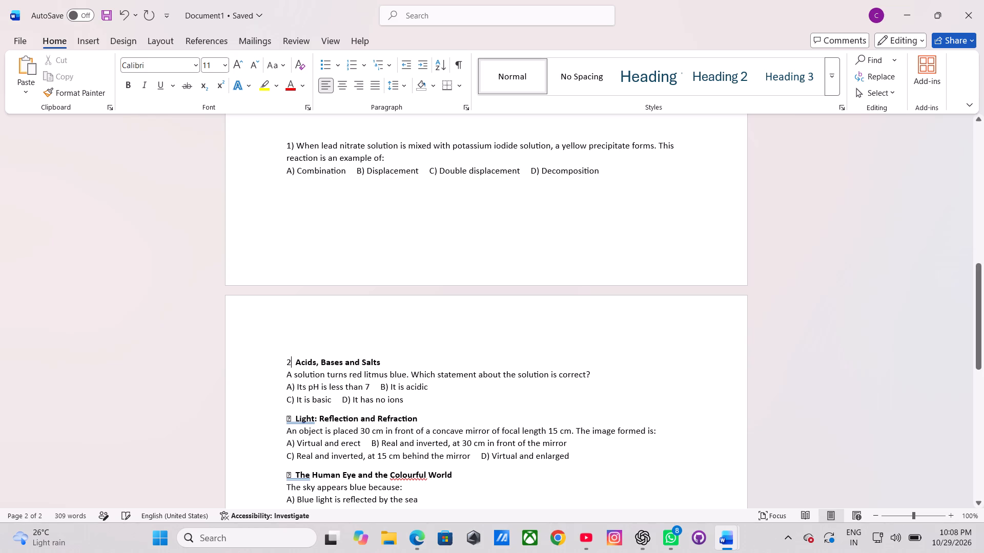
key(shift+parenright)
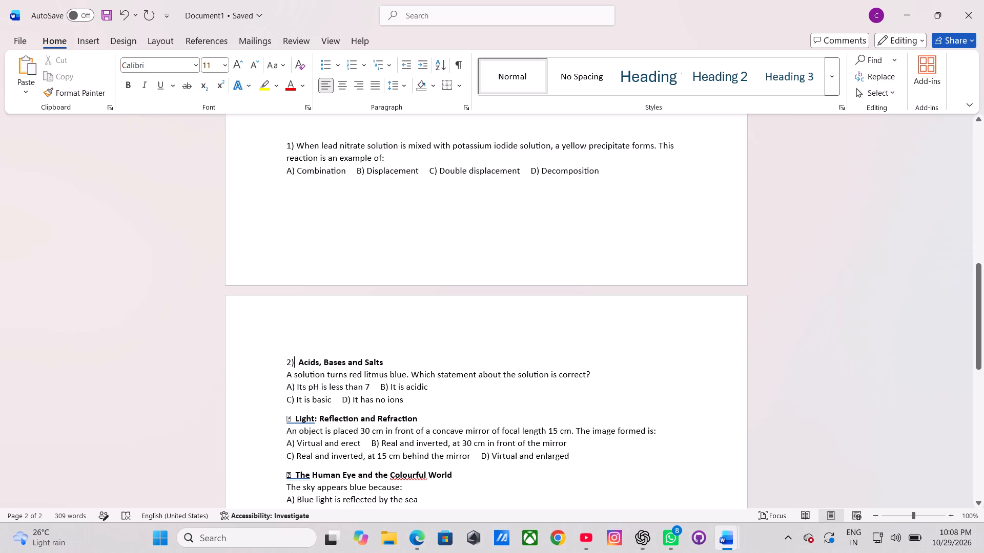
Delete the "Acids, Bases and Salts" topic title together with its number above the red litmus question.
click(392, 355)
key(BackSpace)
key(BackSpace)
key(BackSpace)
key(BackSpace)
key(BackSpace)
key(BackSpace)
key(BackSpace)
key(BackSpace)
key(BackSpace)
key(BackSpace)
key(BackSpace)
key(BackSpace)
key(BackSpace)
key(BackSpace)
key(BackSpace)
key(BackSpace)
key(BackSpace)
key(BackSpace)
key(BackSpace)
key(BackSpace)
key(BackSpace)
key(BackSpace)
key(BackSpace)
key(BackSpace)
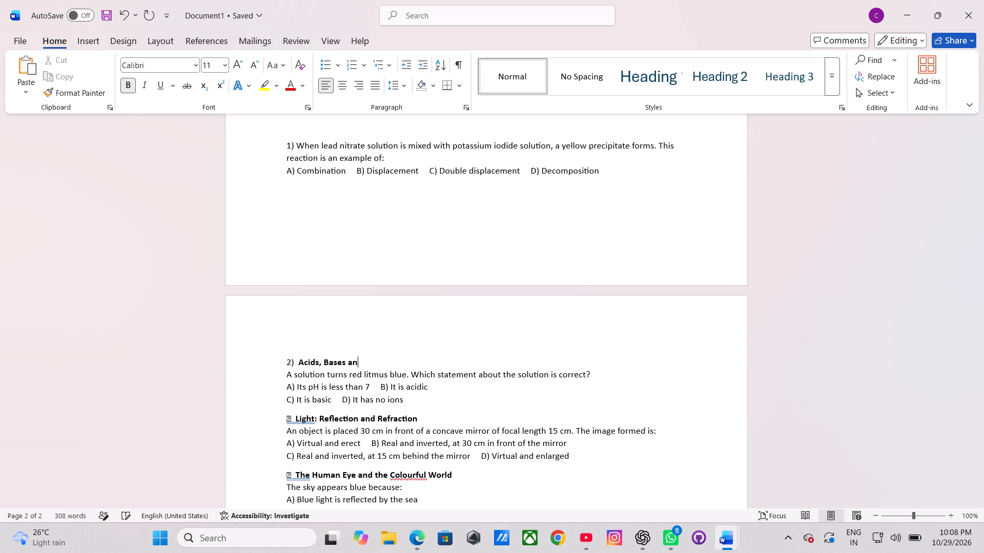
key(BackSpace)
key(BackSpace)
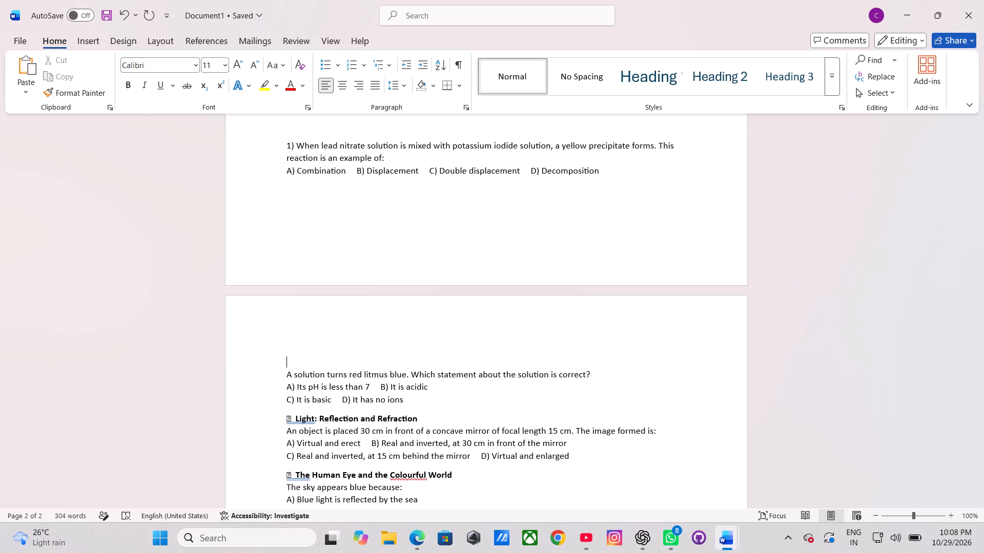
Number the red litmus question as "2)".
click(286, 373)
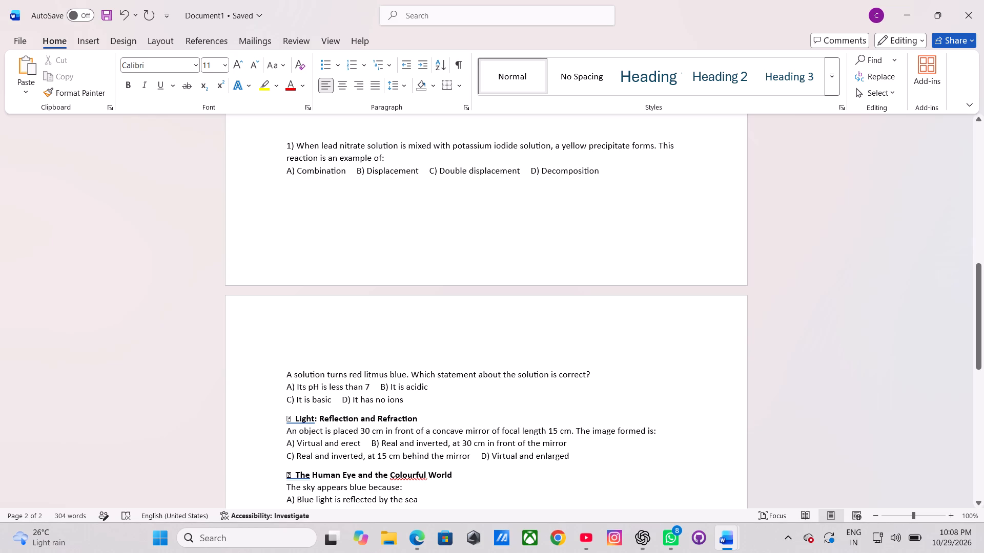
key(2)
key(shift+parenright)
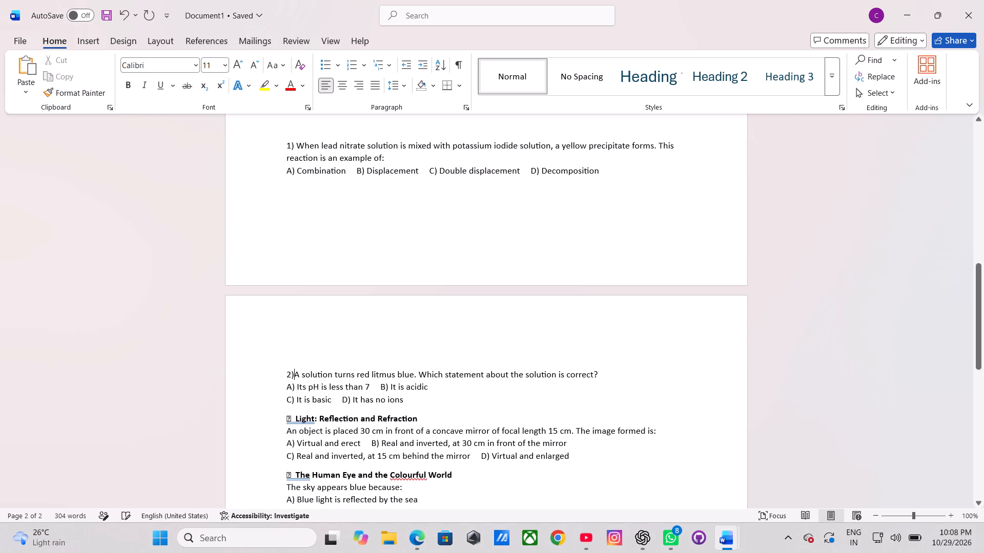
Delete the "Light: Reflection and Refraction" topic title and its bullet symbol above the concave mirror question.
click(427, 414)
drag(421, 419, 284, 408)
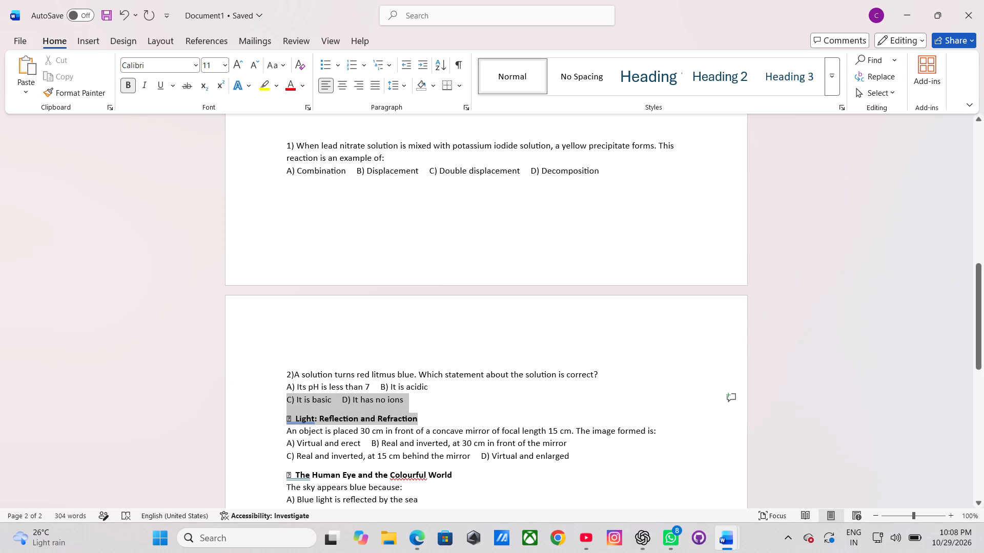
drag(284, 408, 290, 423)
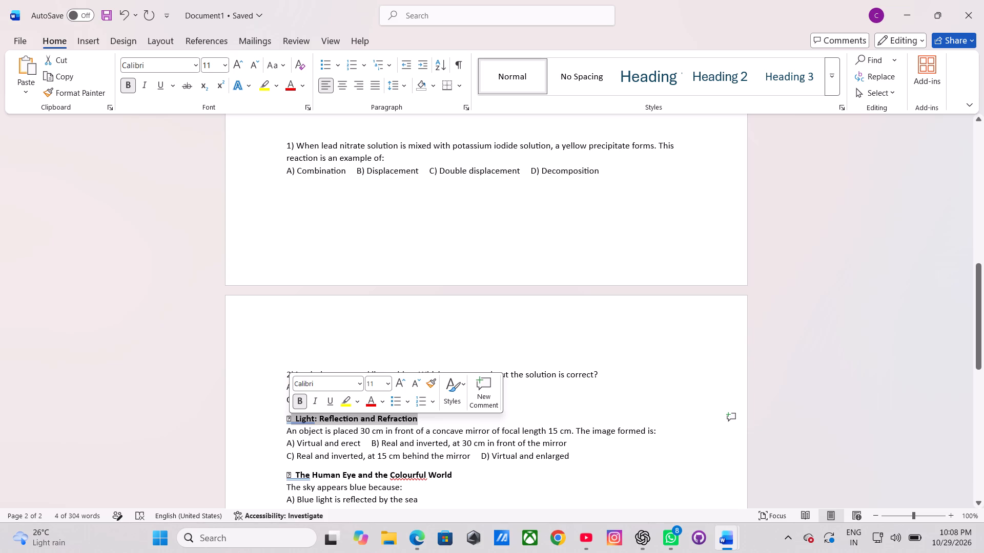
key(BackSpace)
key(BackSpace)
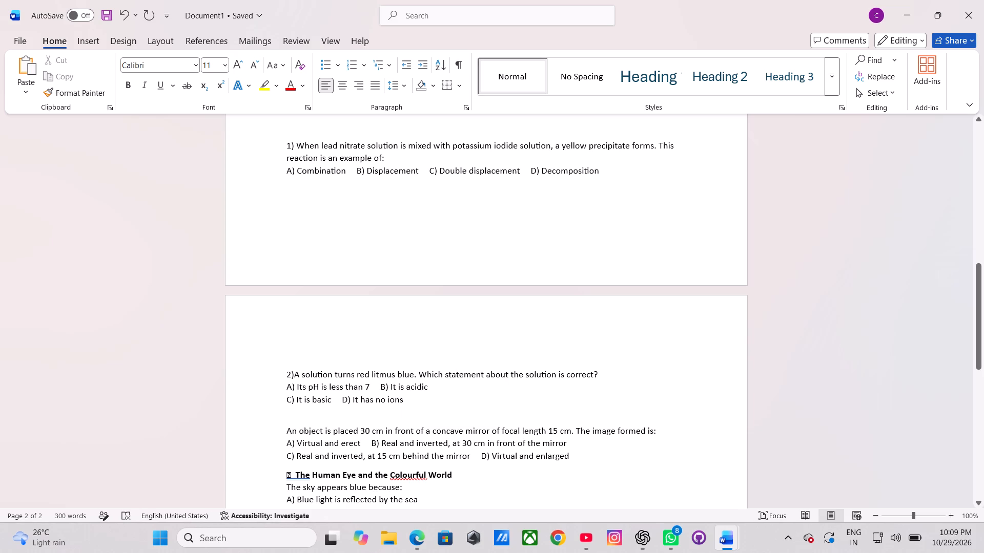
Number the concave mirror question as "3)".
click(285, 428)
key(3)
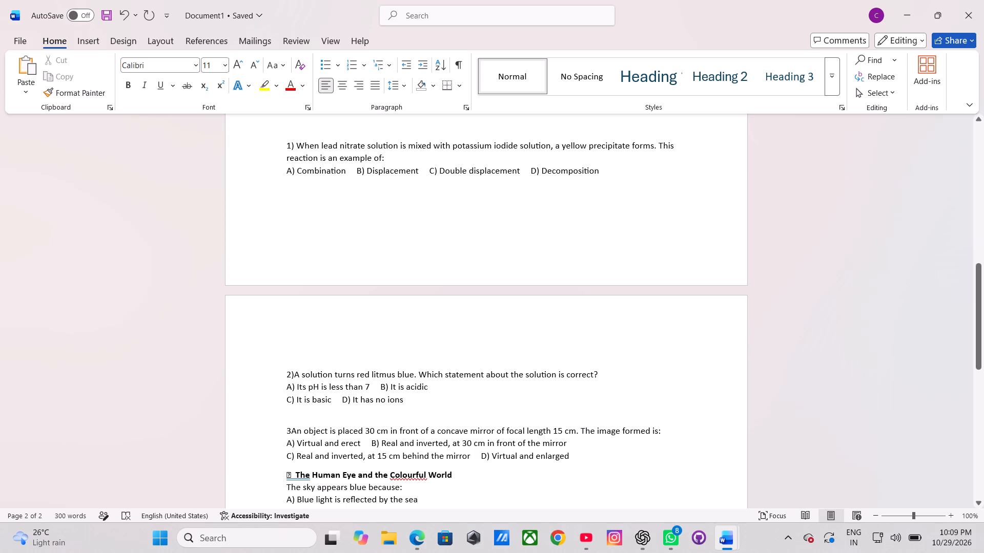
key(shift+parenright)
key(space)
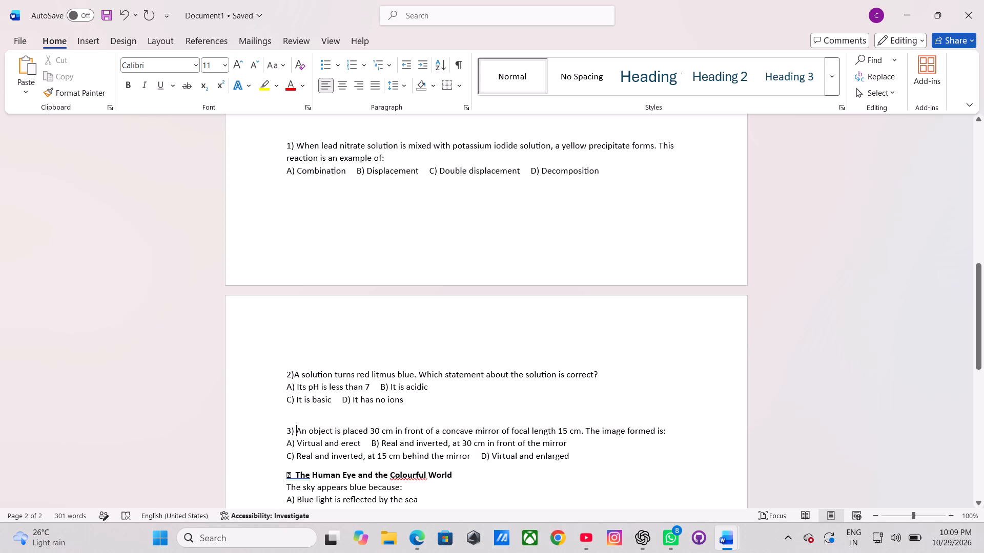
Delete the "The Human Eye and the Colourful World" topic title and its bullet symbol above the blue sky question.
drag(454, 474, 261, 477)
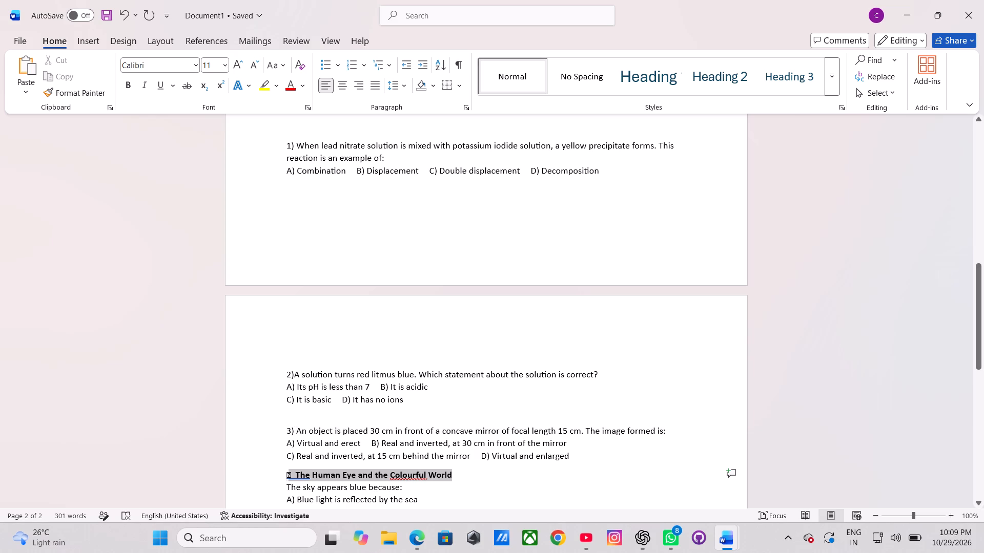
drag(261, 477, 254, 477)
key(BackSpace)
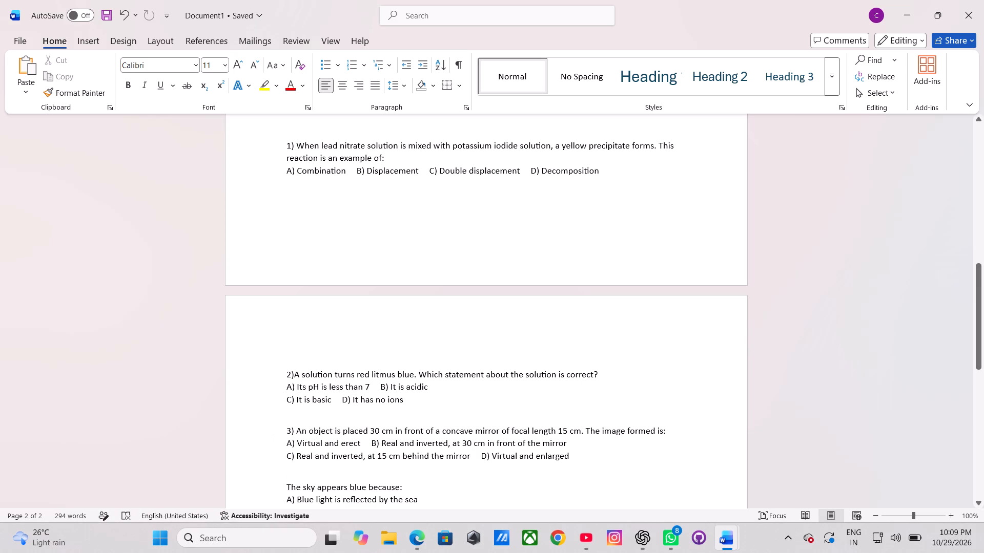
Number the blue sky question as "4)".
scroll(261, 475, down, 2)
click(285, 423)
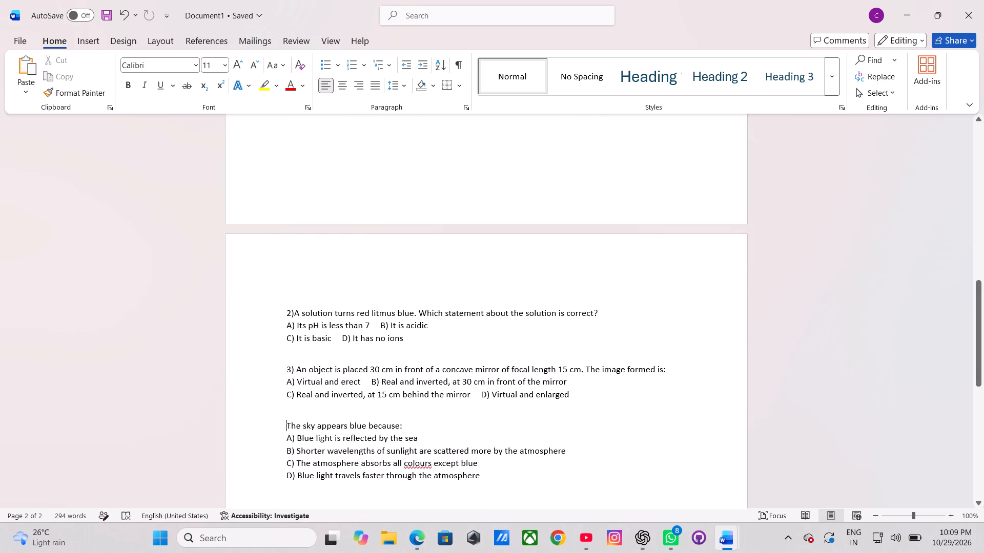
key(4)
key(shift+parenright)
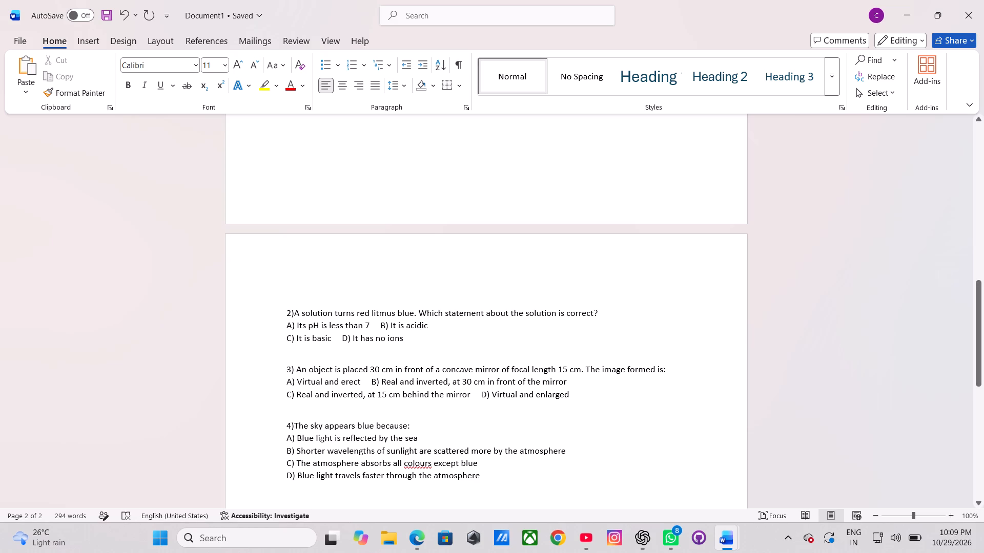
key(space)
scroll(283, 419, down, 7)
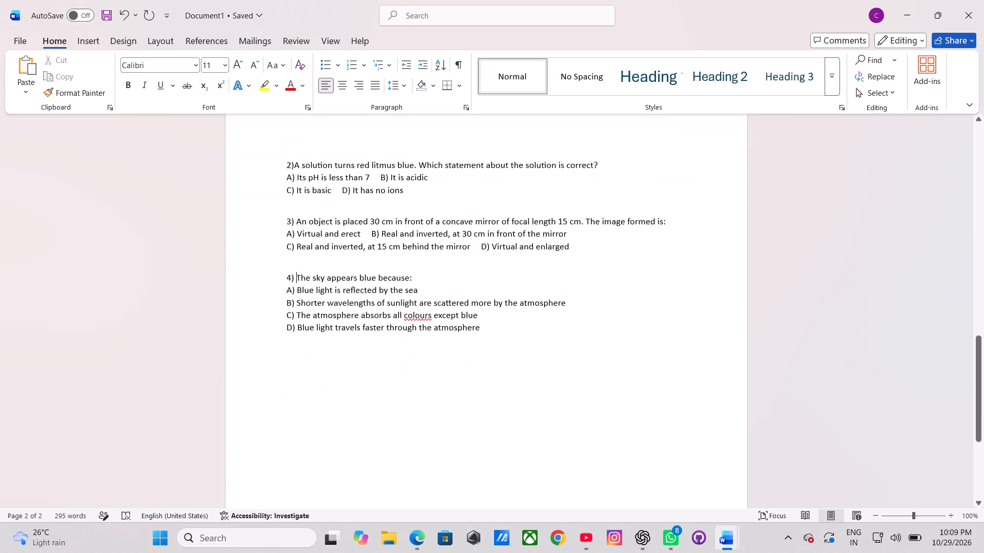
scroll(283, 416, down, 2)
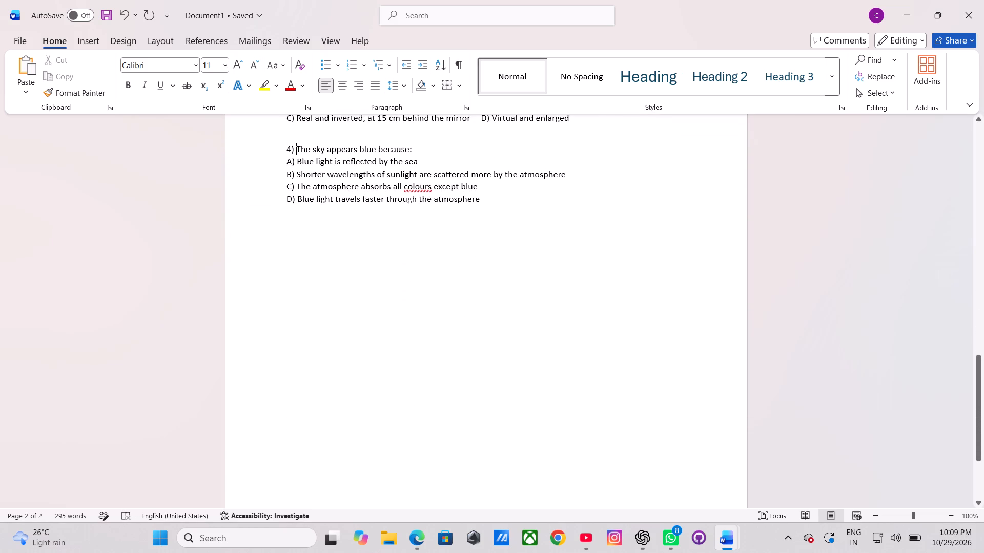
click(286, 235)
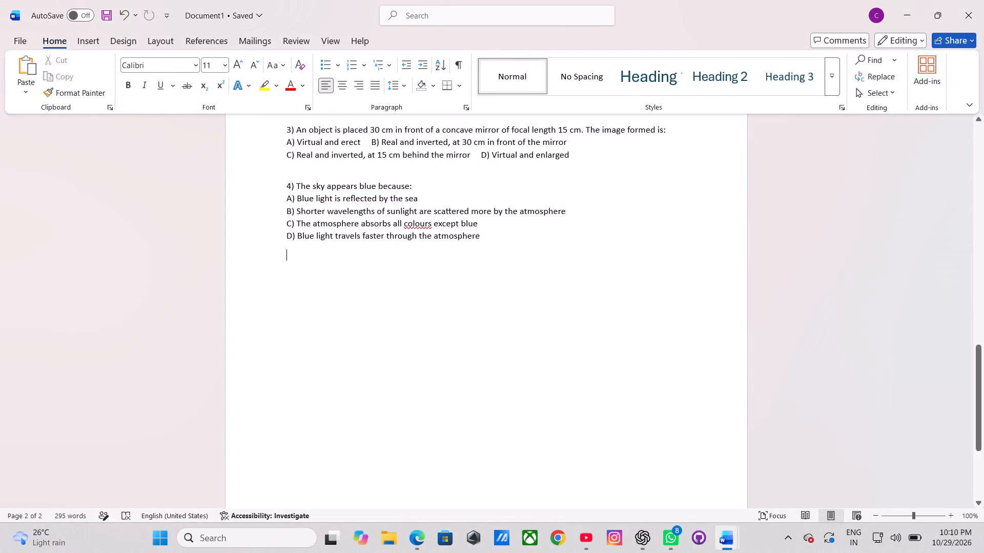
right_click(292, 259)
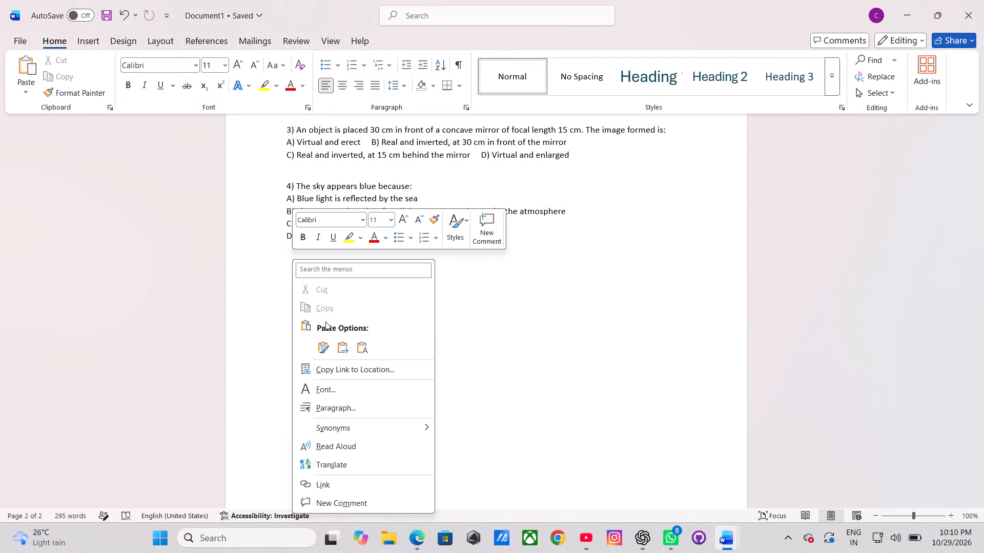
click(329, 344)
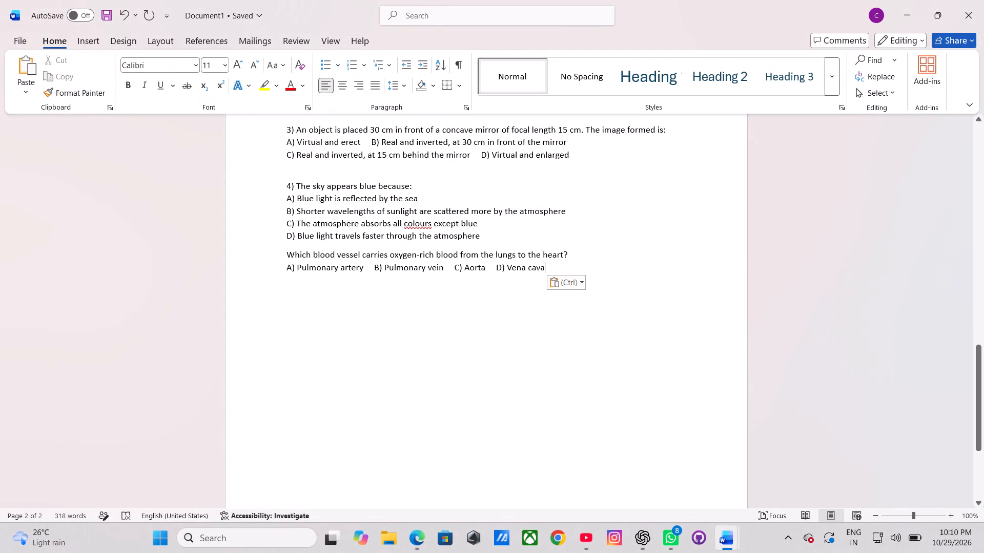
Number the blood vessel question as "5)".
click(282, 251)
key(5)
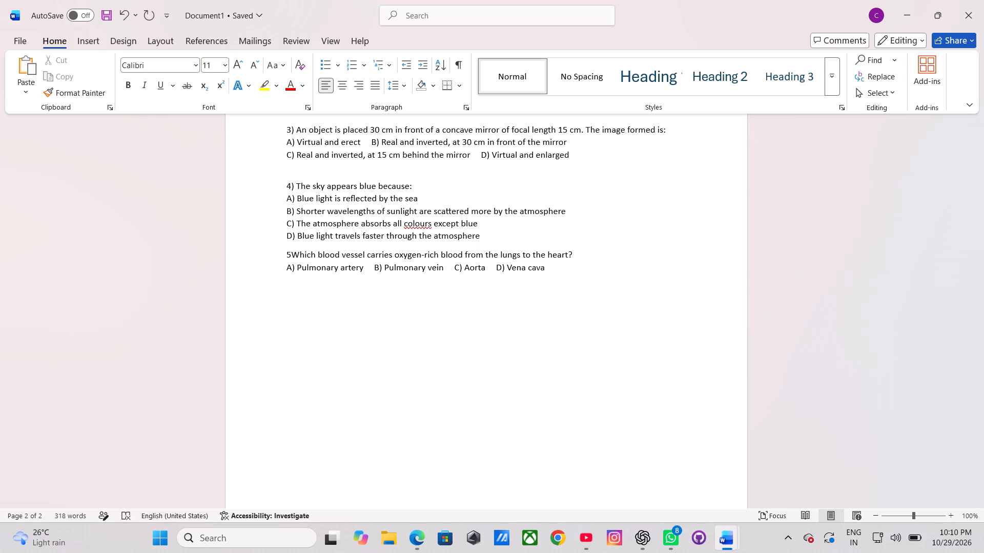
key(shift+parenright)
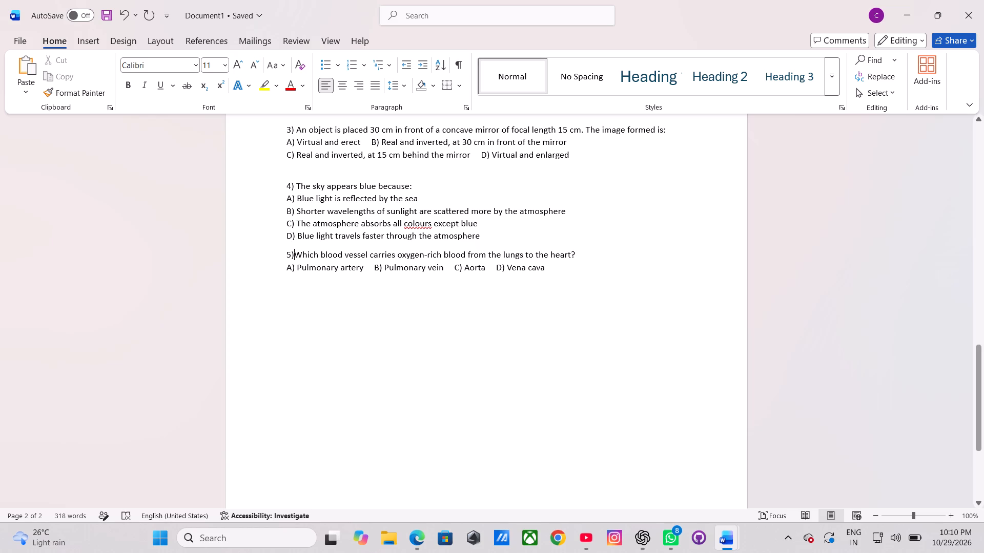
click(579, 310)
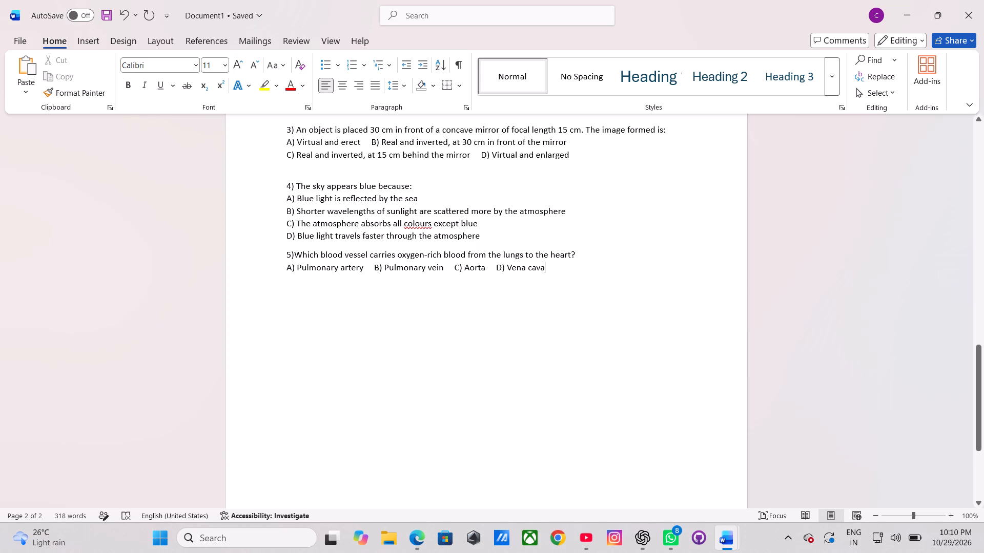
click(306, 328)
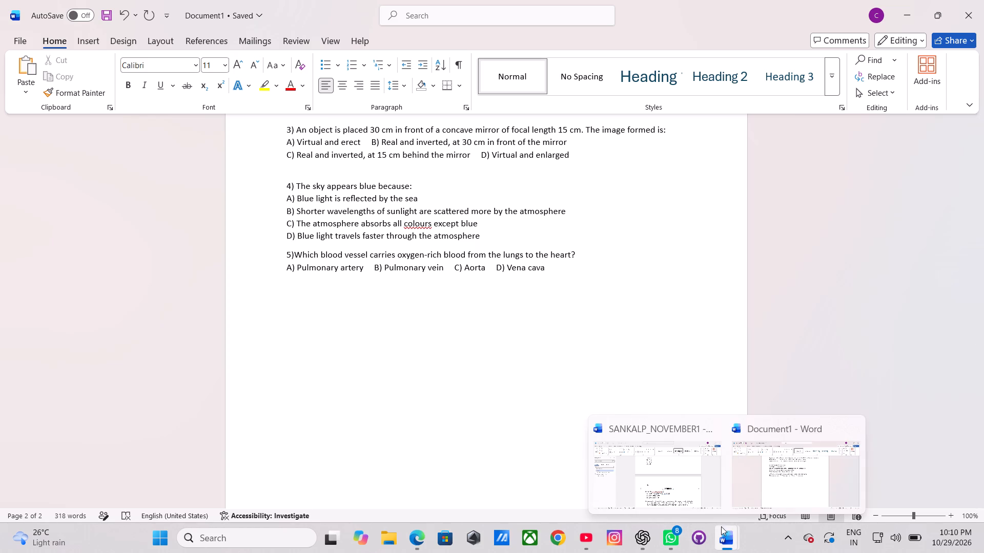
Copy the ENGLISH GRAMMAR SECTION heading from SANKALP_NOVEMBER1 and return to Document1.
click(703, 487)
scroll(623, 469, down, 12)
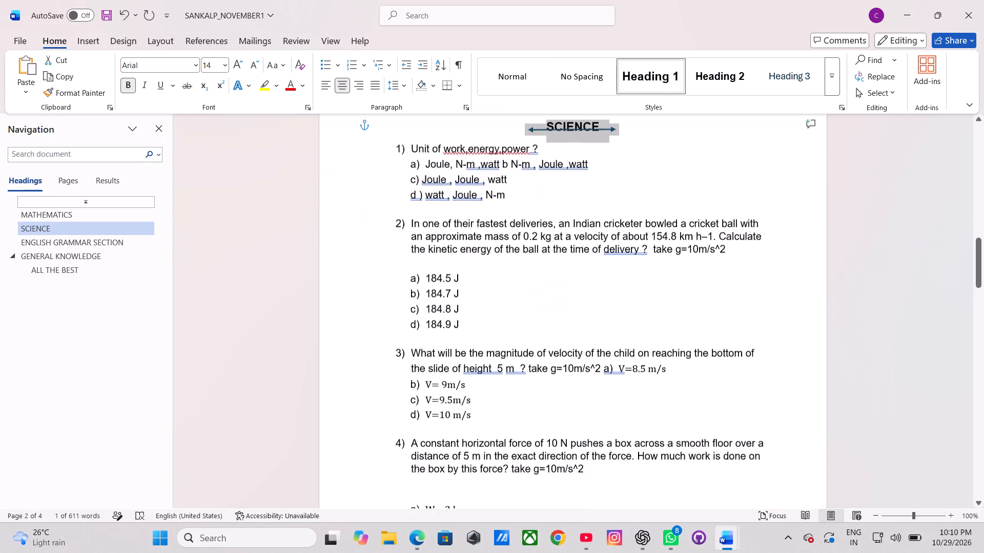
scroll(623, 466, down, 12)
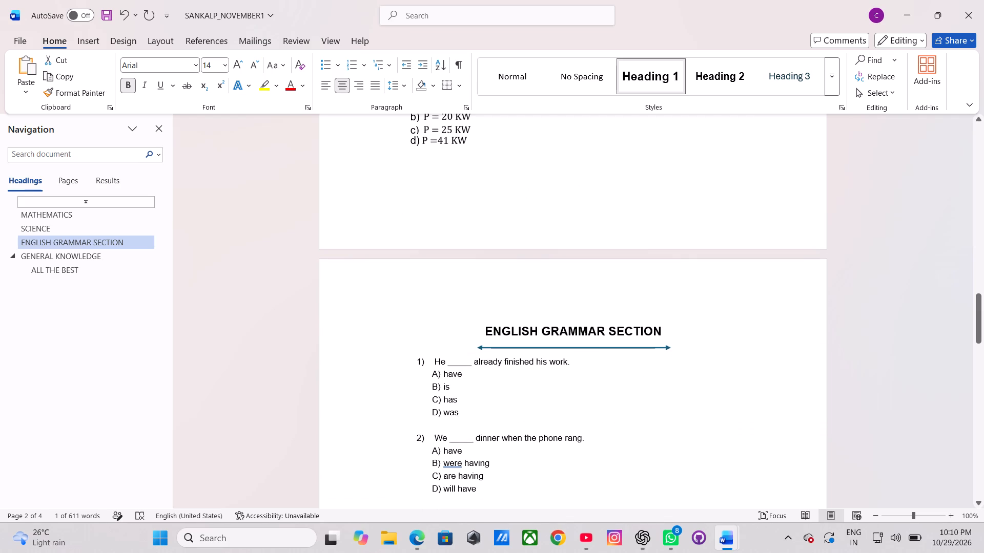
drag(669, 324, 493, 311)
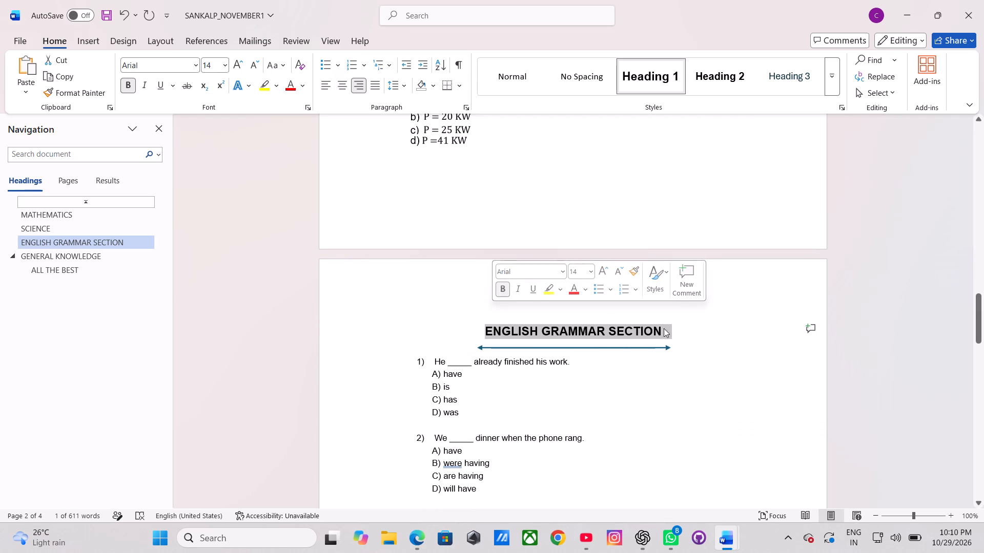
right_click(699, 336)
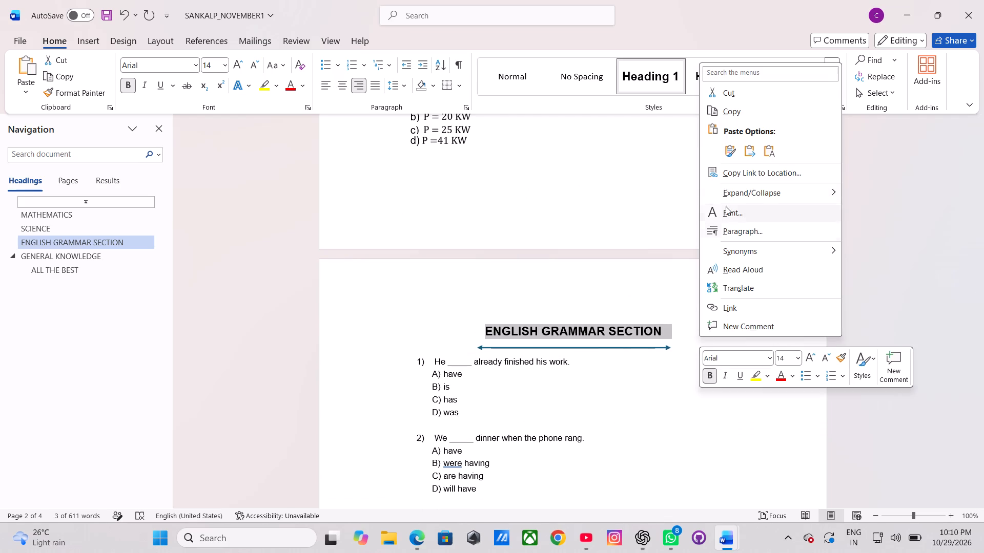
click(745, 109)
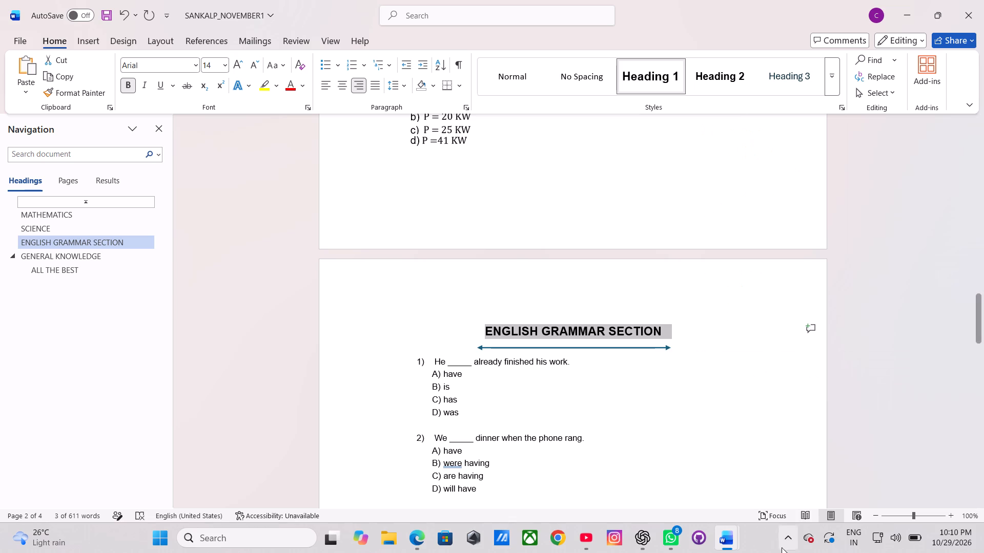
click(778, 467)
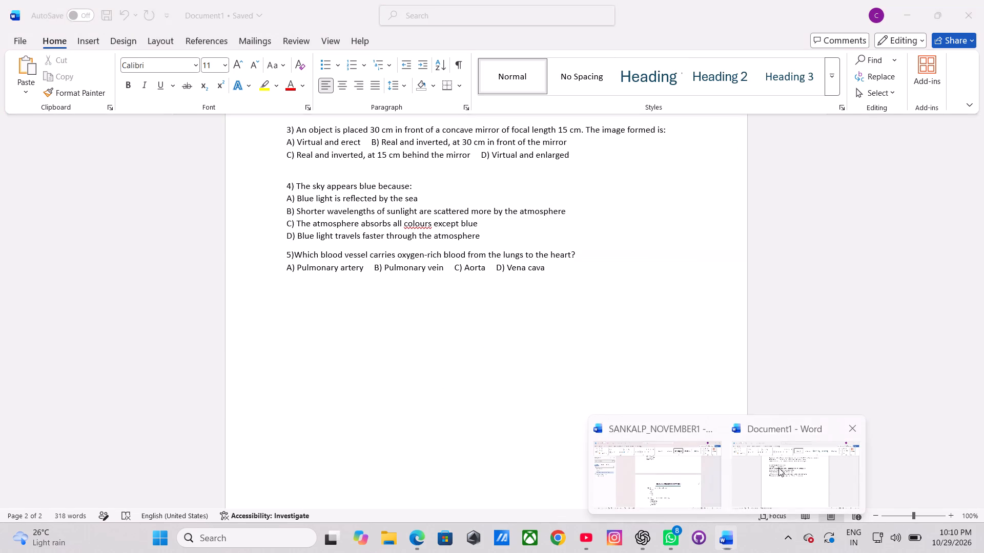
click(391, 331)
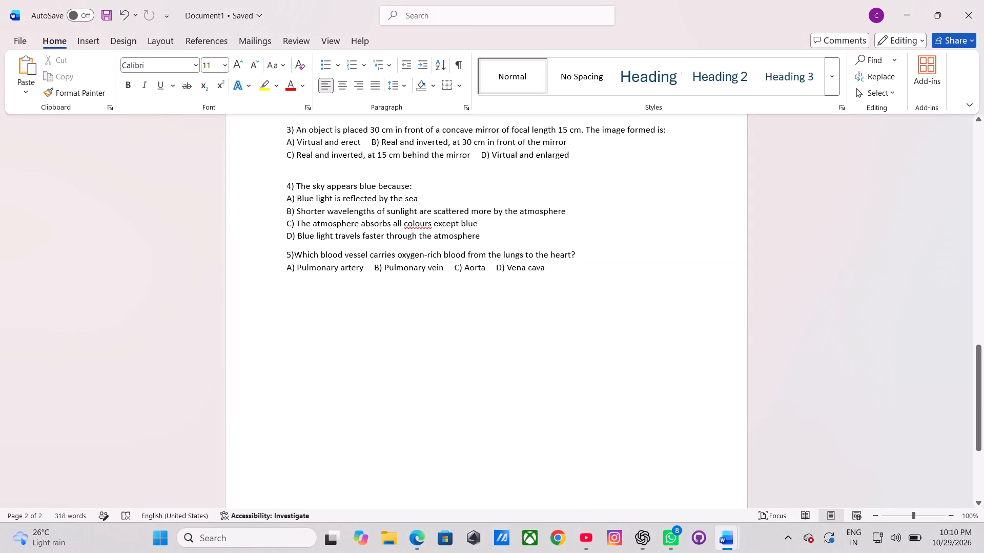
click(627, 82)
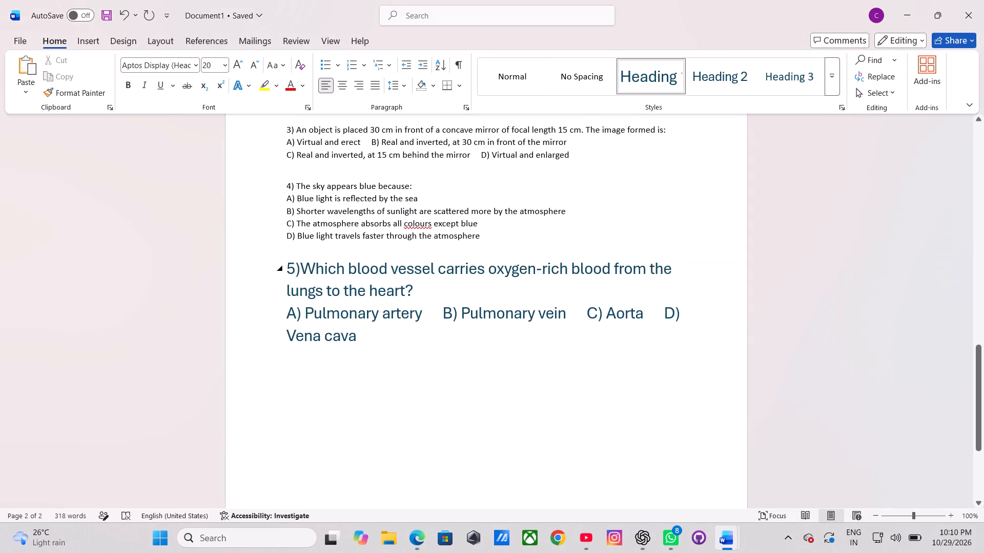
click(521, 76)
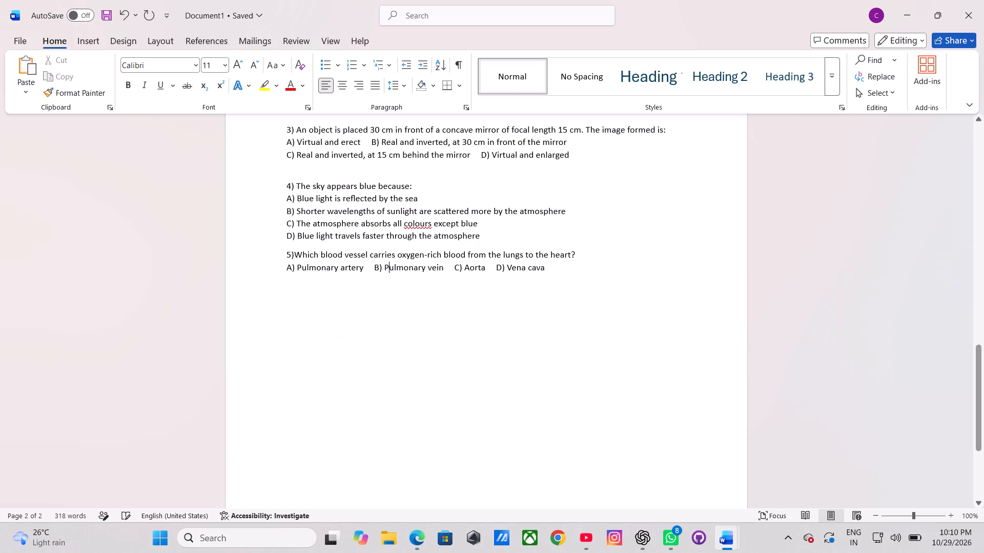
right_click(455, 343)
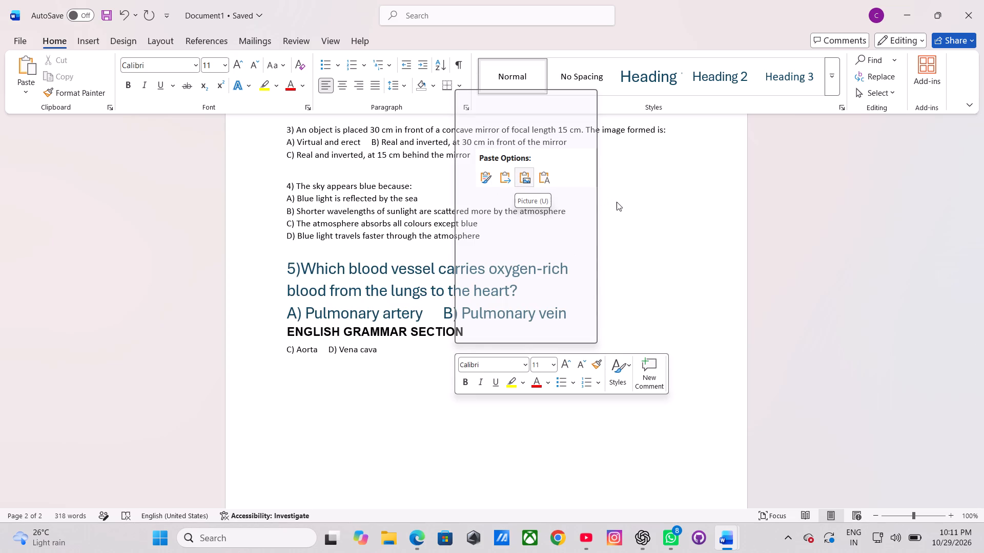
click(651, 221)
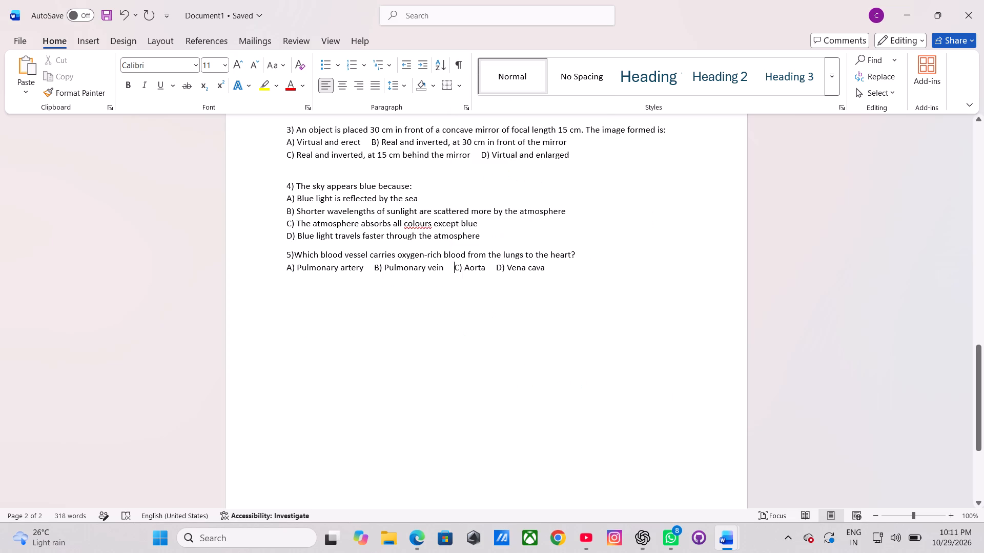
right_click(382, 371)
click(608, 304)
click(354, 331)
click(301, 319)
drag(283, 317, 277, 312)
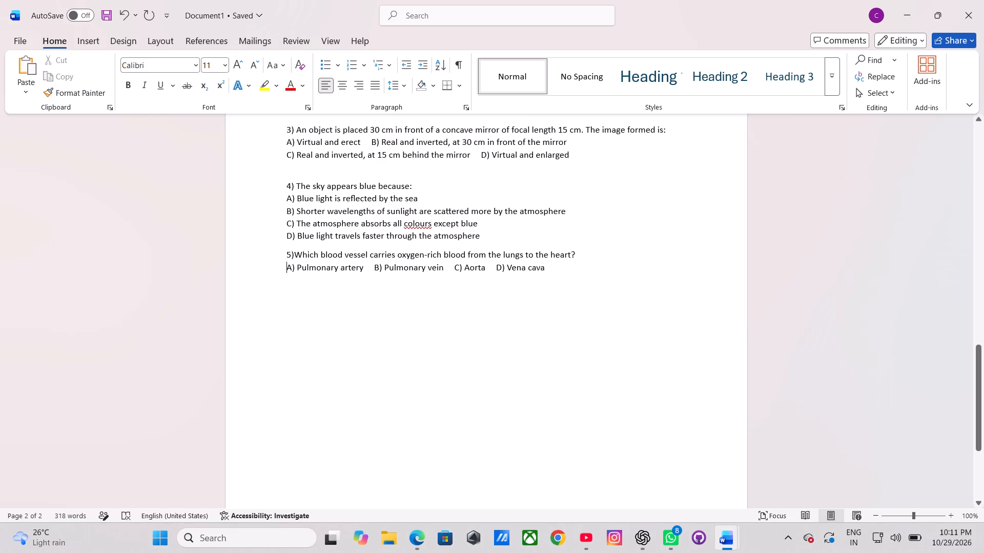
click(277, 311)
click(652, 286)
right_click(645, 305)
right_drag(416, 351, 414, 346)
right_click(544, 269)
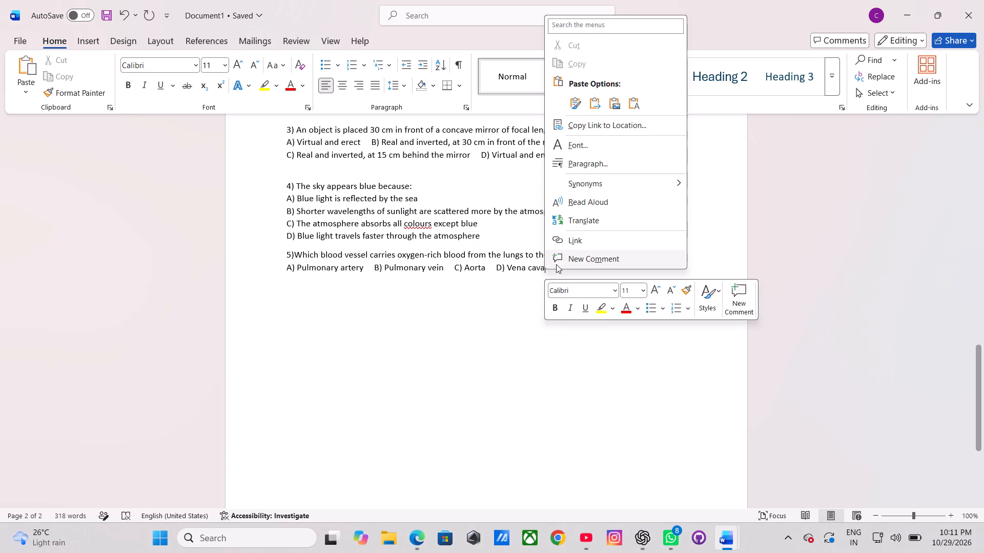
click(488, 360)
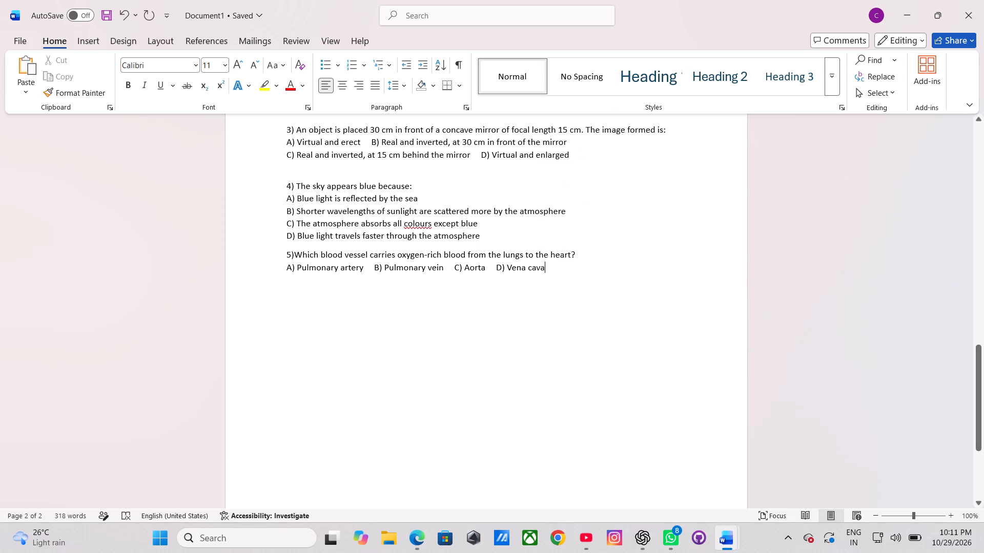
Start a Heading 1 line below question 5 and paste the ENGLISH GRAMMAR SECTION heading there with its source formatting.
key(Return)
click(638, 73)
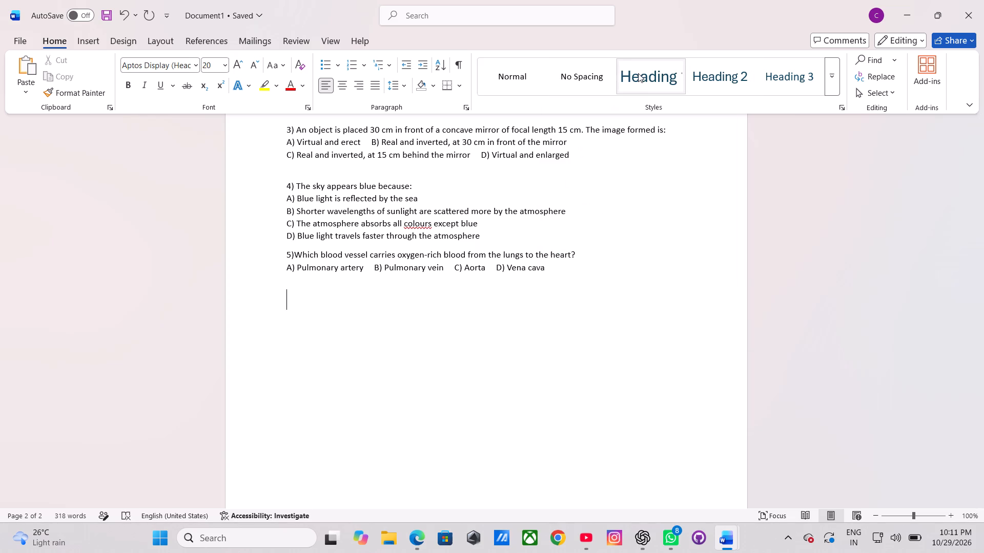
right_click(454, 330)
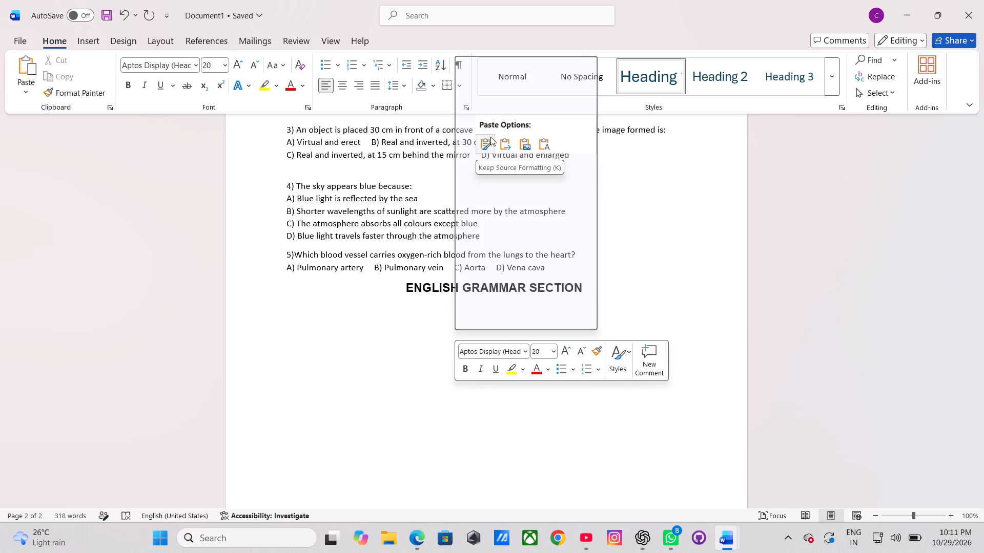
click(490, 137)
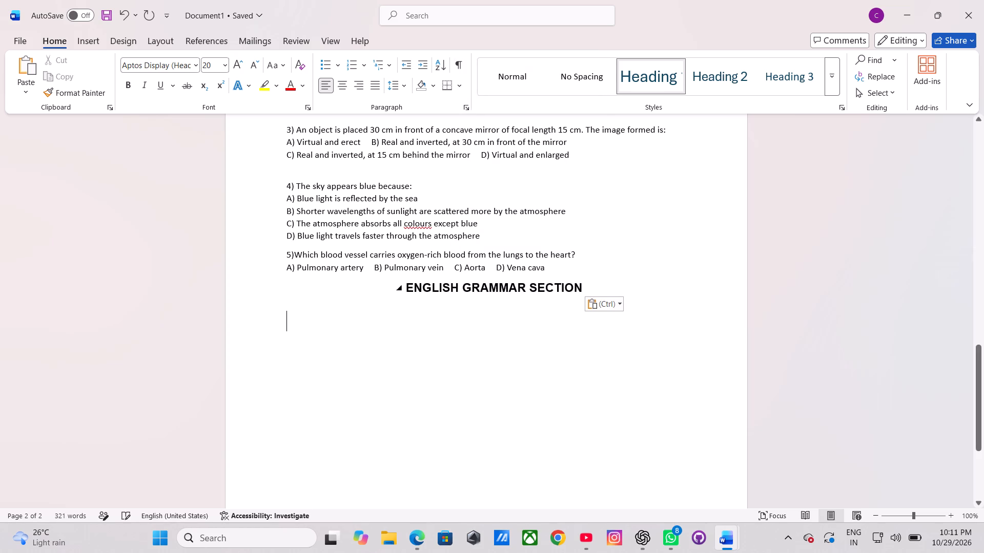
Insert two blank lines between question 5 and the ENGLISH GRAMMAR SECTION heading.
click(394, 282)
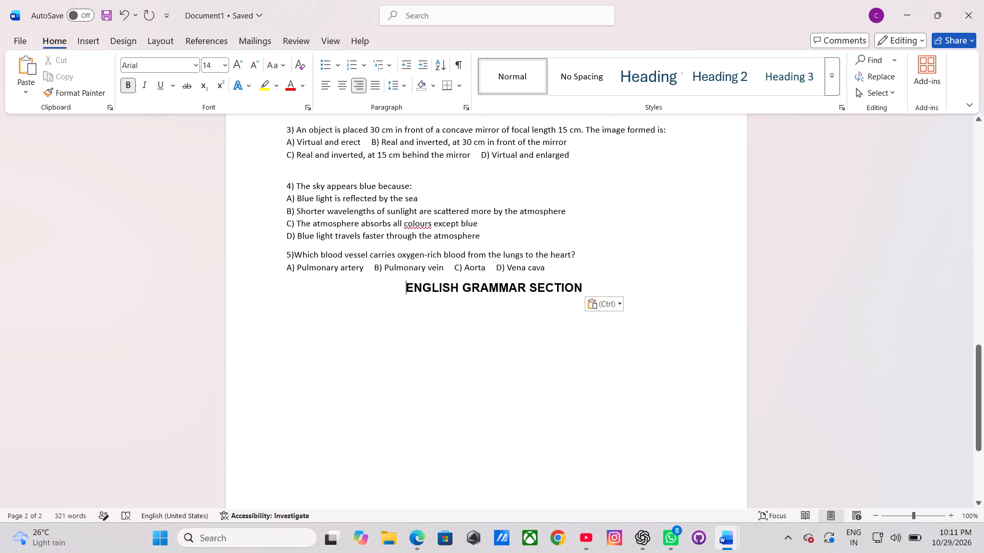
key(Return)
key(Return)
key(Return)
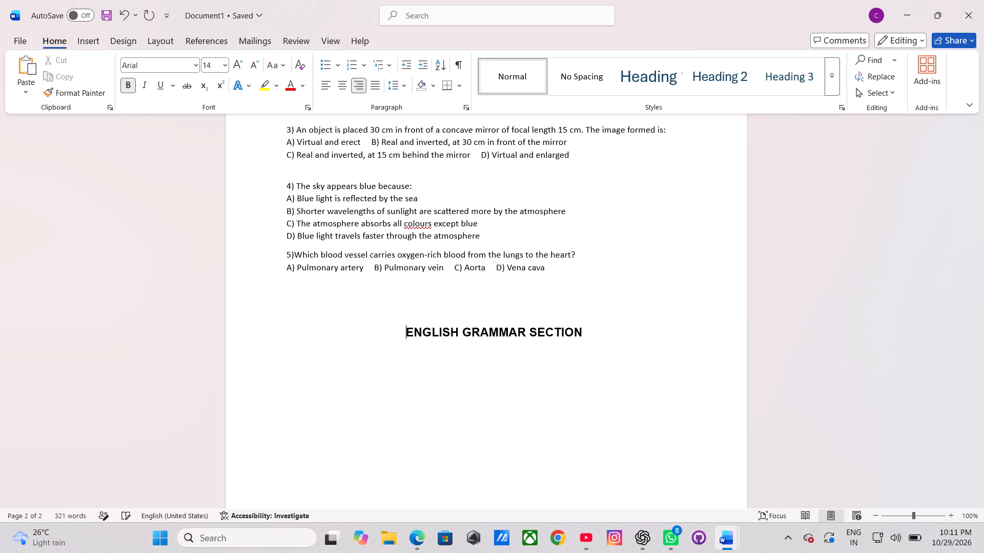
key(BackSpace)
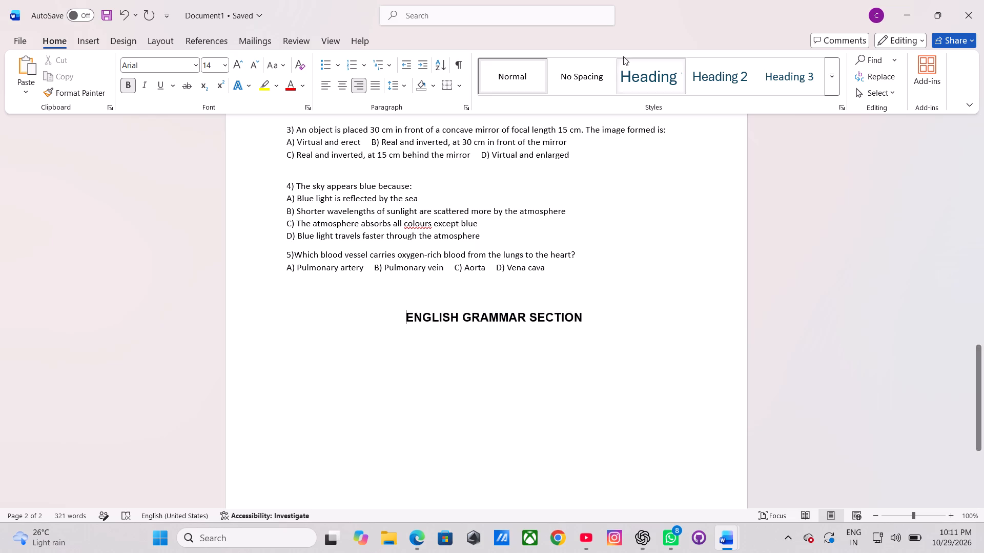
Try different paragraph styles on the ENGLISH GRAMMAR SECTION heading, ending with Heading 1.
click(655, 74)
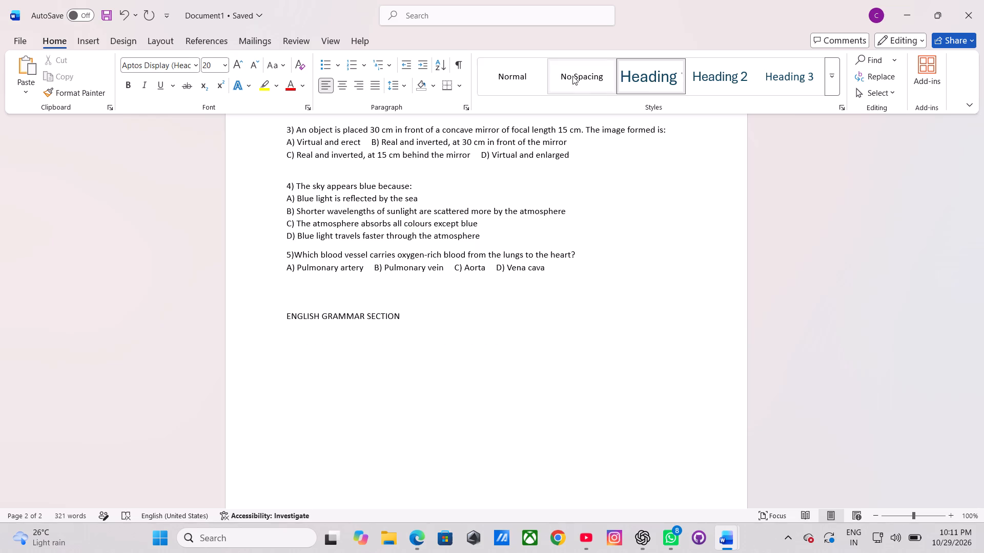
click(730, 77)
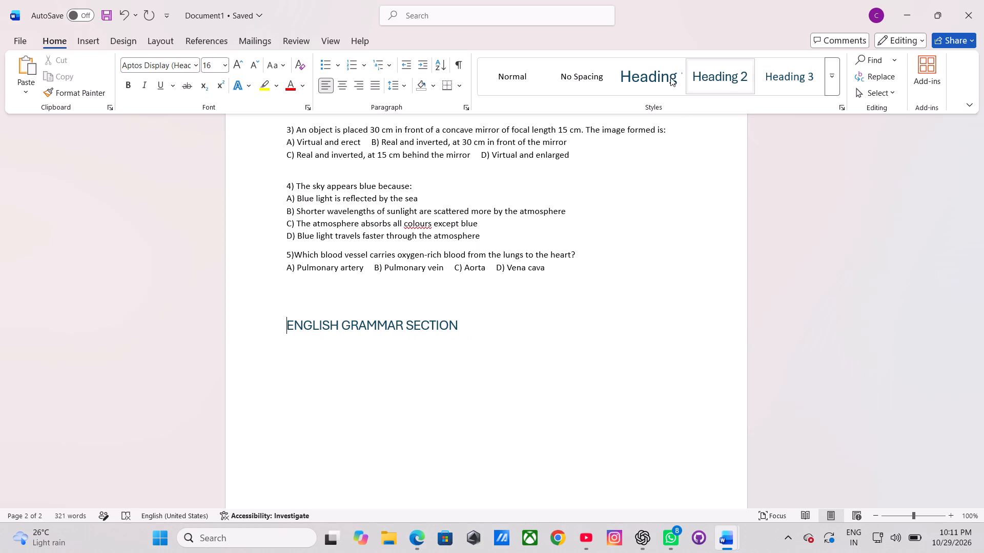
click(658, 77)
click(589, 74)
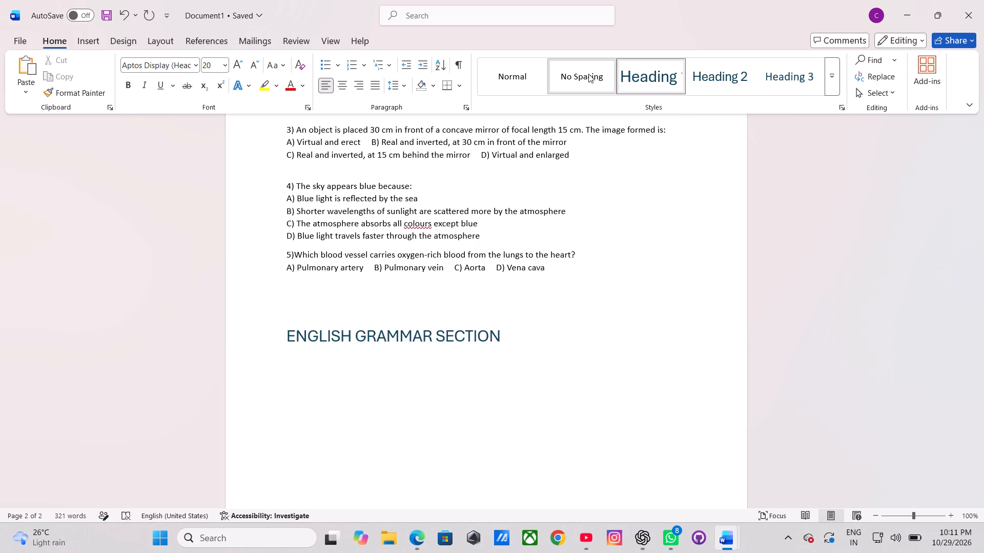
click(501, 67)
click(682, 70)
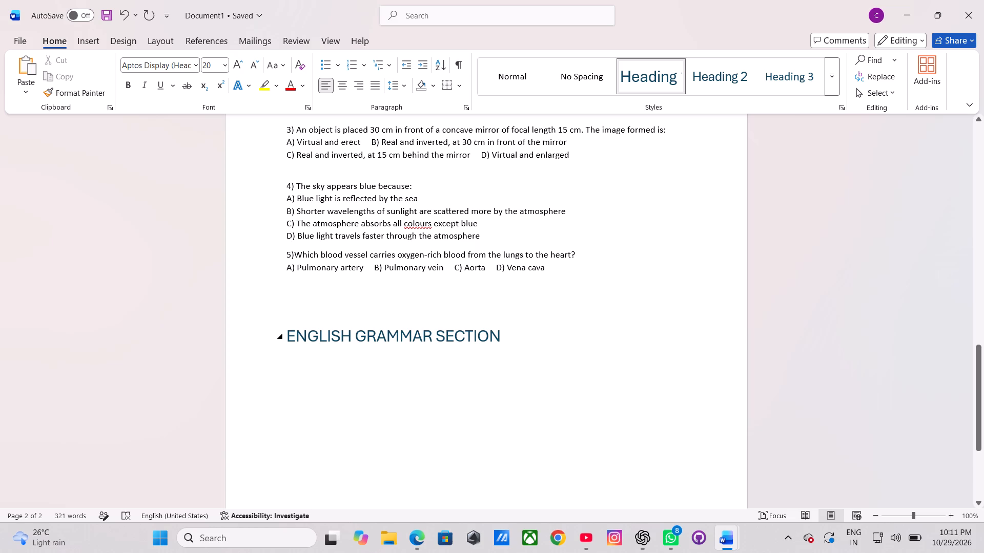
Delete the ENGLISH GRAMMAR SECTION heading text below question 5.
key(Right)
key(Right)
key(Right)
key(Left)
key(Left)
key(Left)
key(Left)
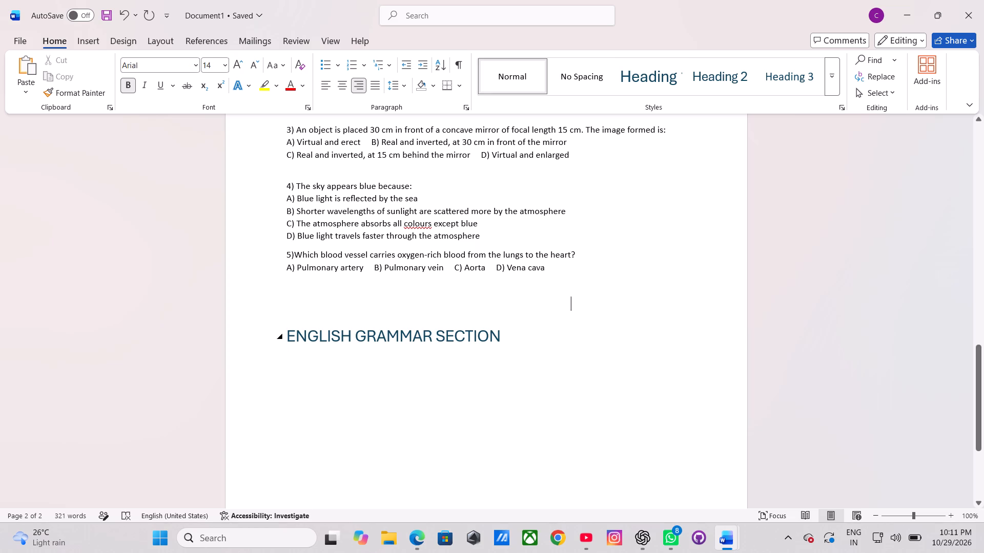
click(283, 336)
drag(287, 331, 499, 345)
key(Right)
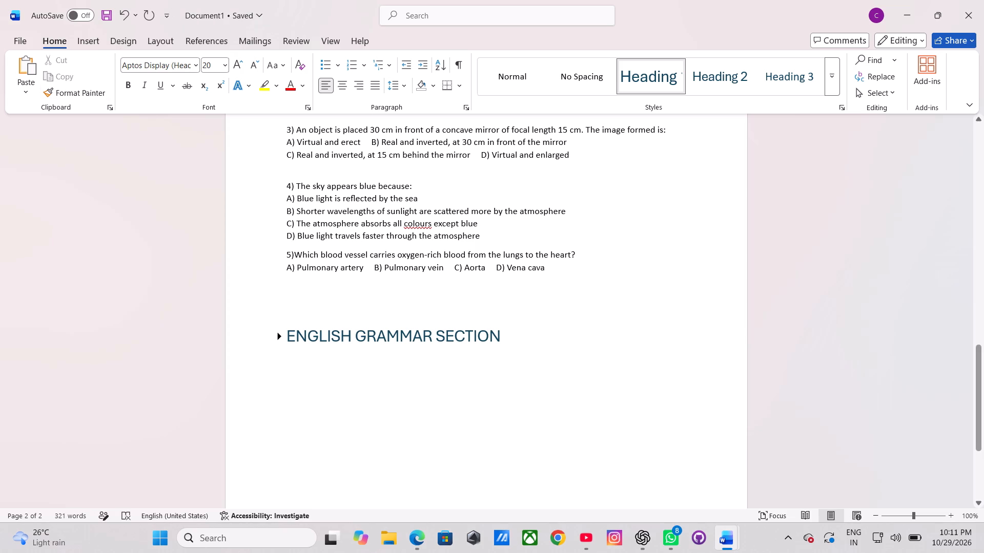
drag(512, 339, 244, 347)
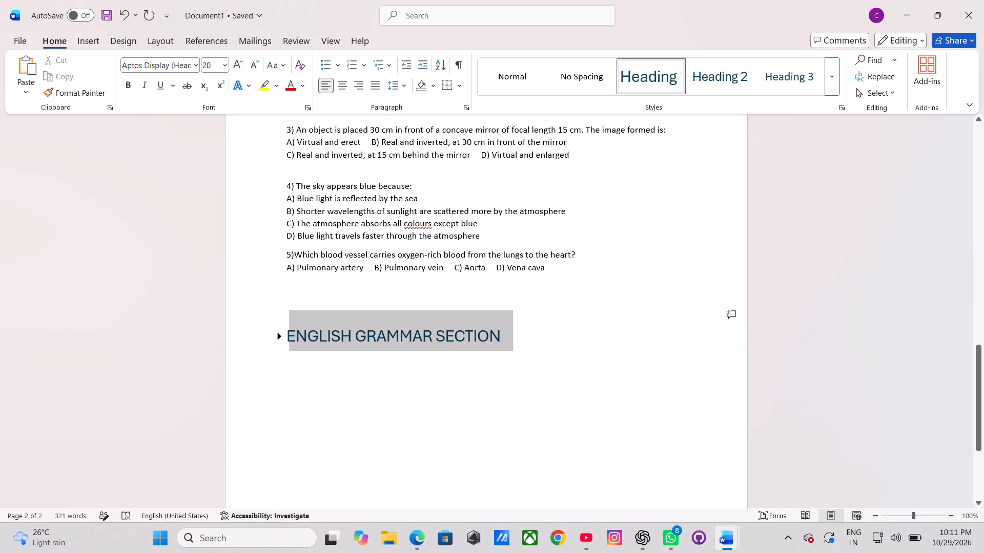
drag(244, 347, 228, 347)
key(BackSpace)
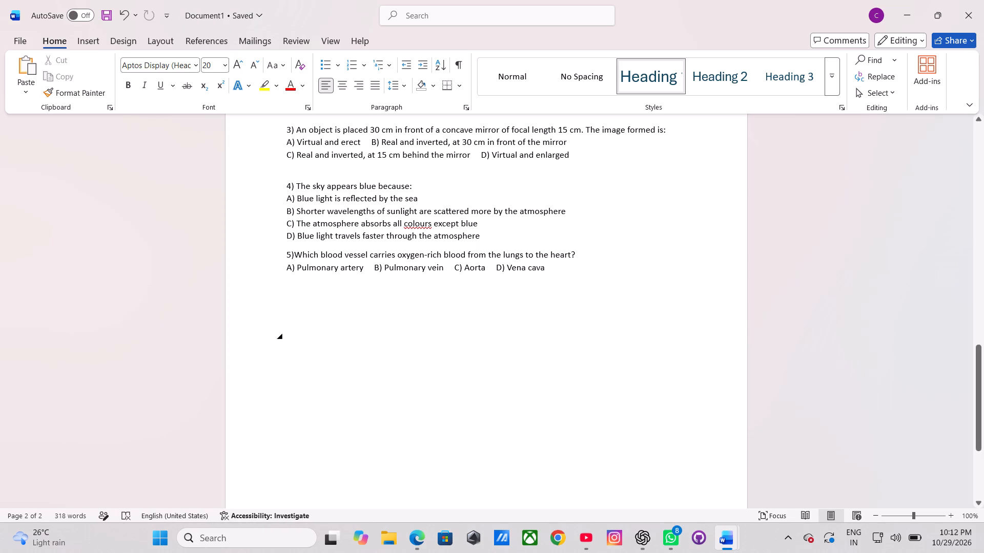
Remove the empty heading lines left below question 5.
click(402, 306)
click(414, 321)
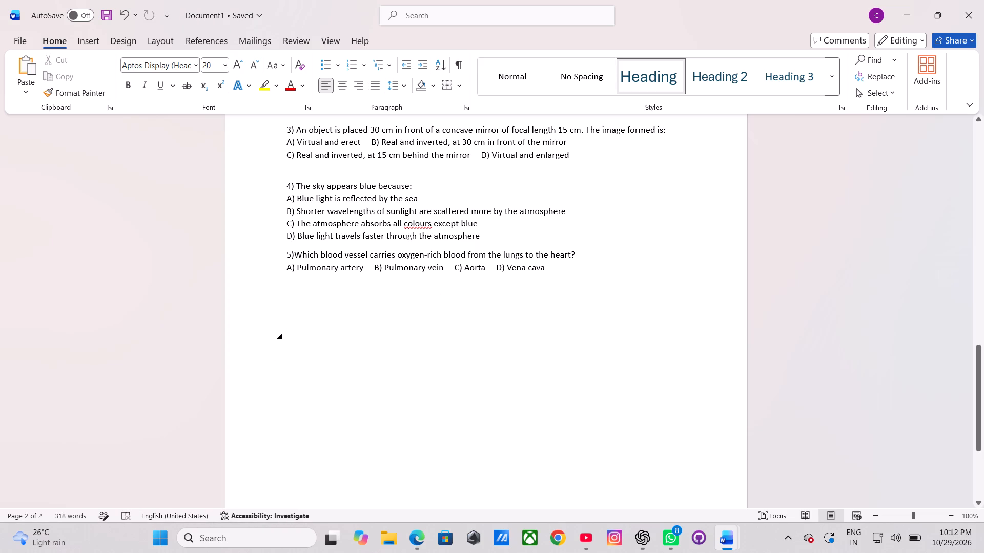
click(420, 322)
right_click(420, 321)
key(BackSpace)
key(BackSpace)
key(BackSpace)
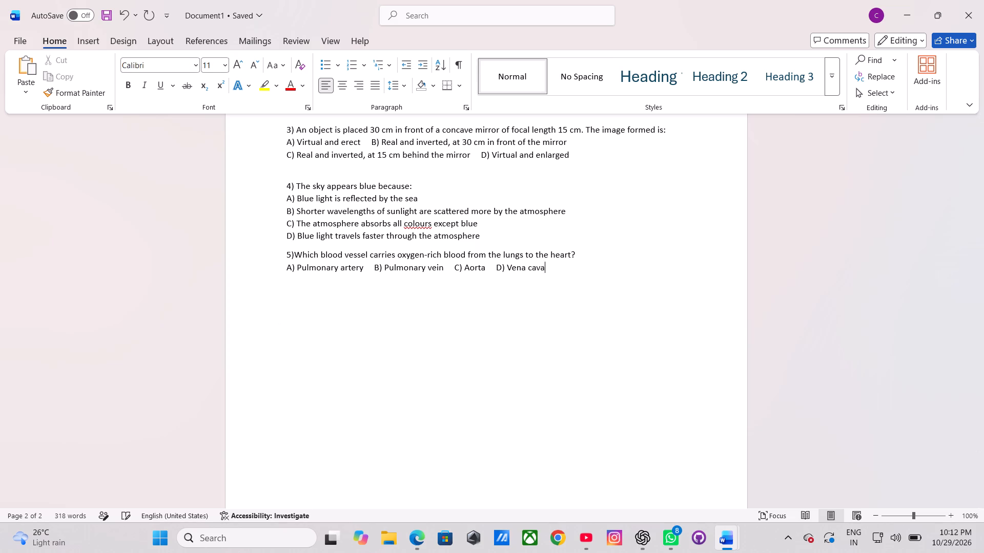
Add a Heading 1 line directly below question 5 and paste the ENGLISH GRAMMAR SECTION heading there.
key(Return)
click(633, 72)
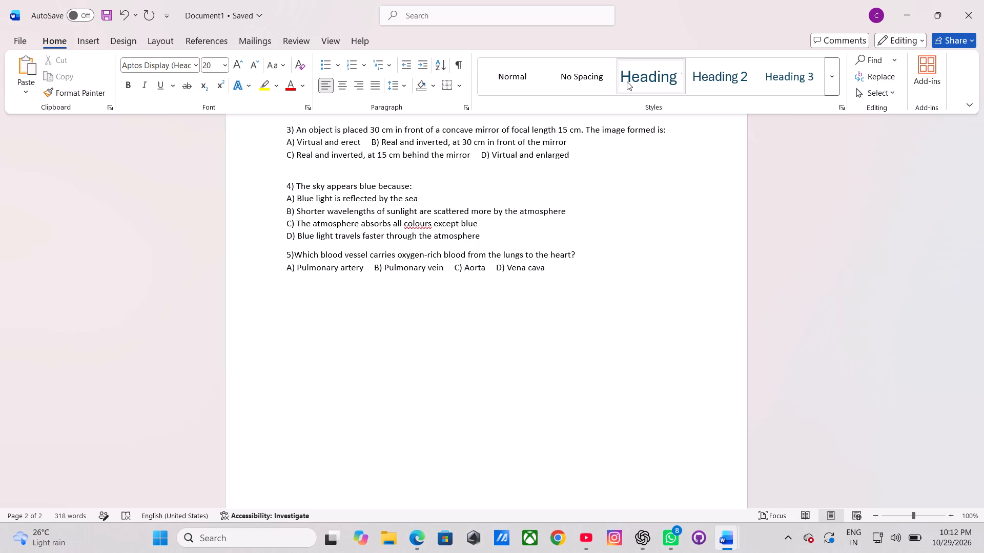
key(ctrl+v)
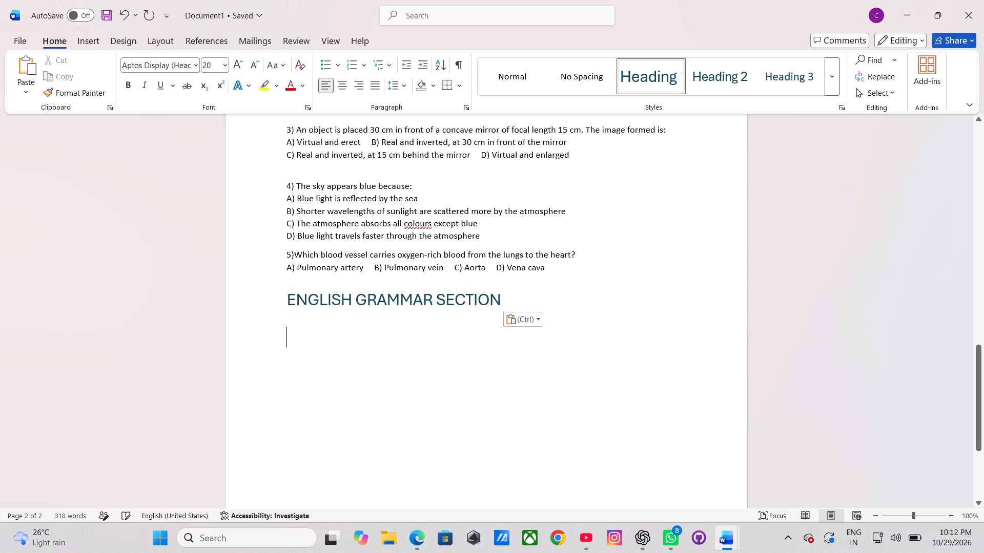
Review the whole test paper, from the SANKALP title through the mathematics and science questions to the ENGLISH GRAMMAR SECTION heading.
scroll(600, 151, down, 3)
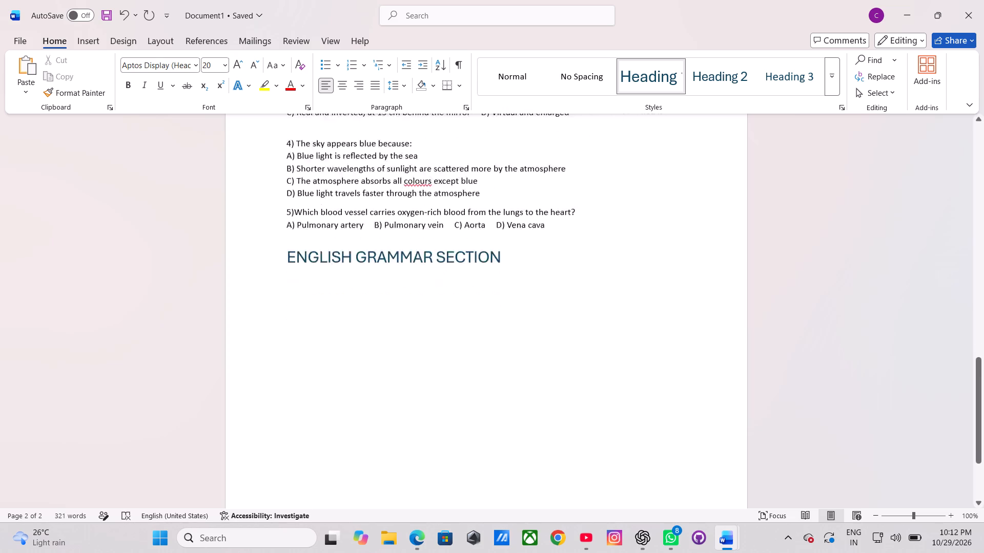
scroll(600, 151, up, 17)
scroll(600, 150, down, 5)
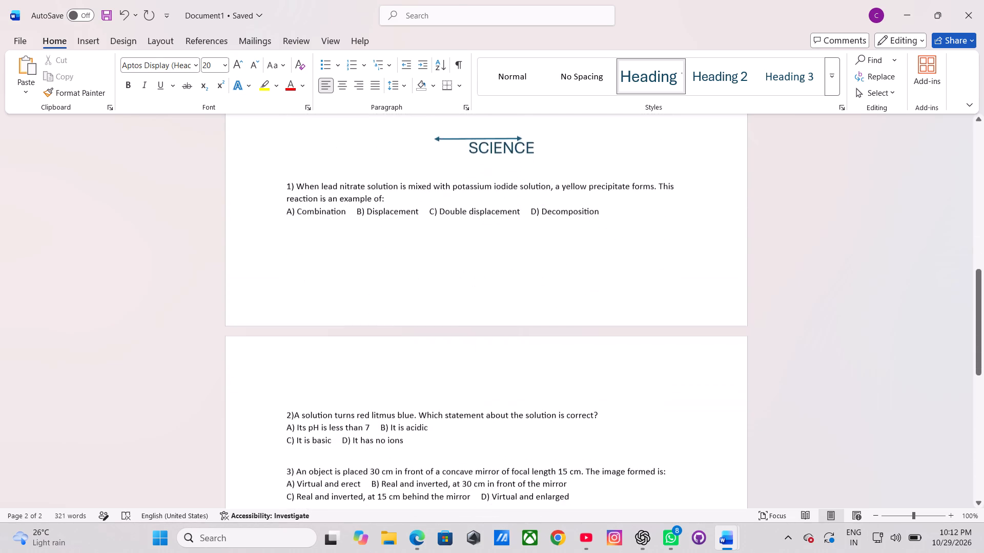
scroll(600, 151, down, 11)
scroll(568, 172, up, 9)
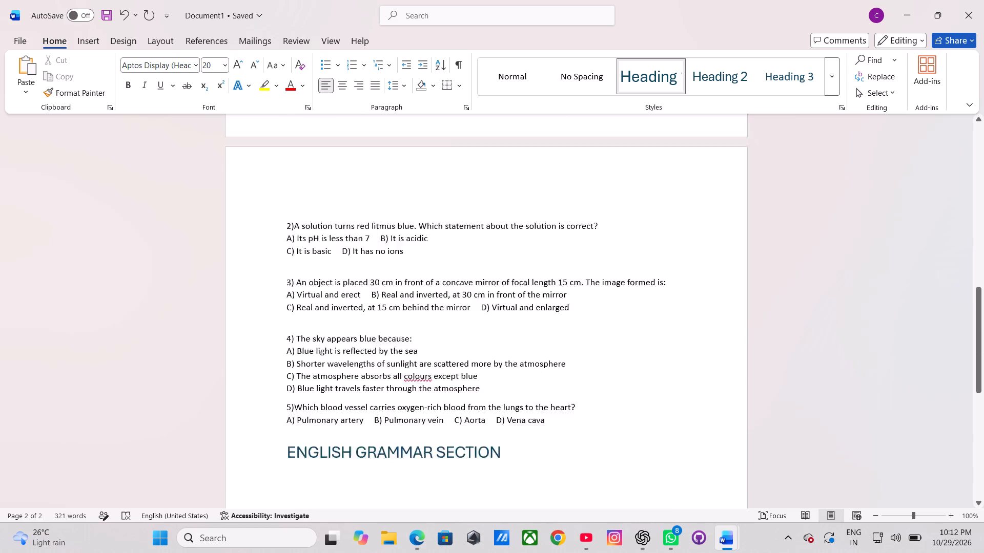
scroll(567, 172, up, 17)
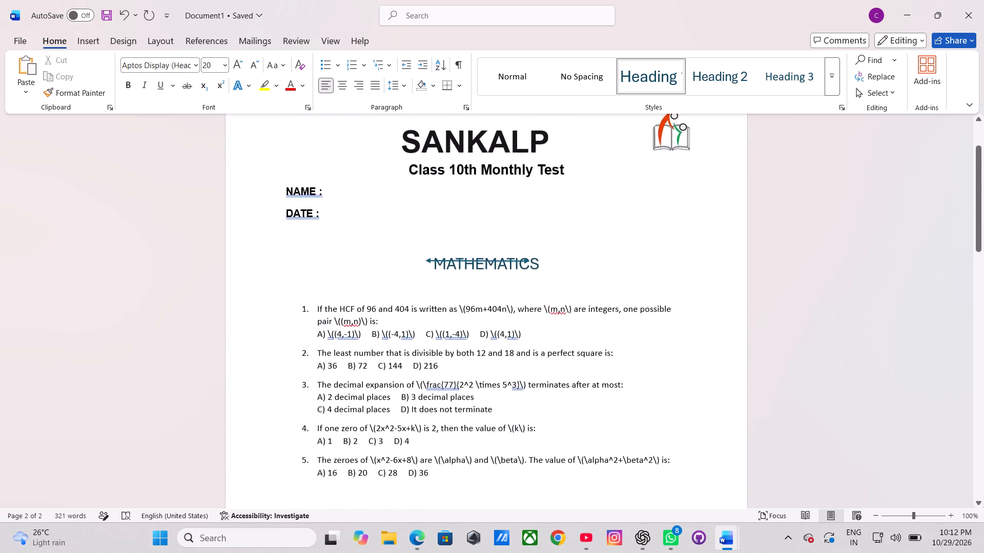
scroll(566, 171, up, 4)
scroll(566, 171, down, 8)
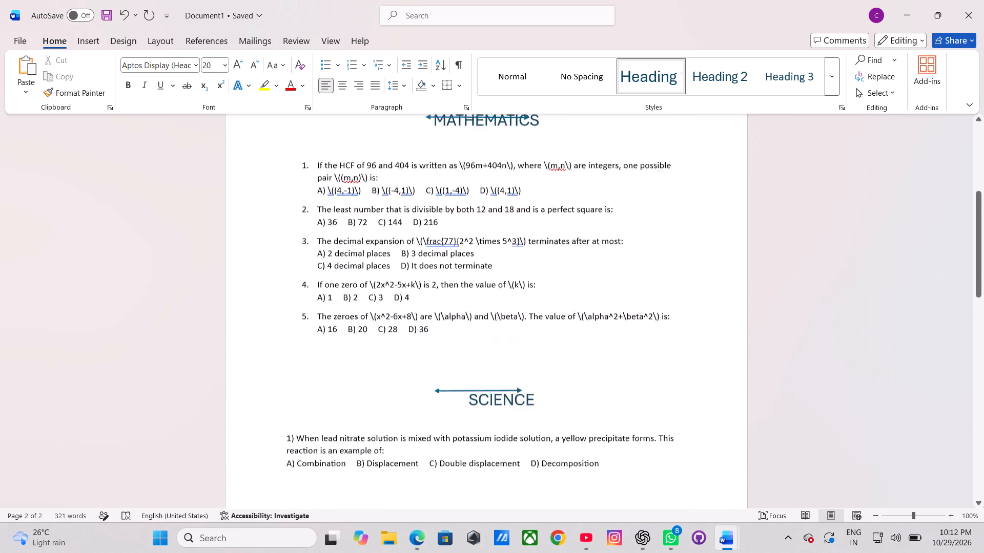
scroll(566, 171, down, 12)
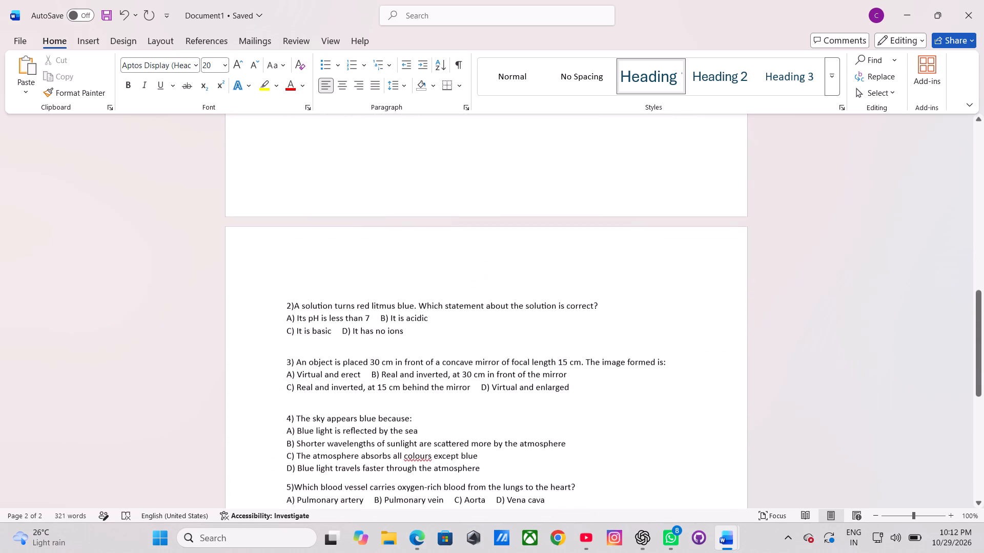
scroll(566, 171, down, 7)
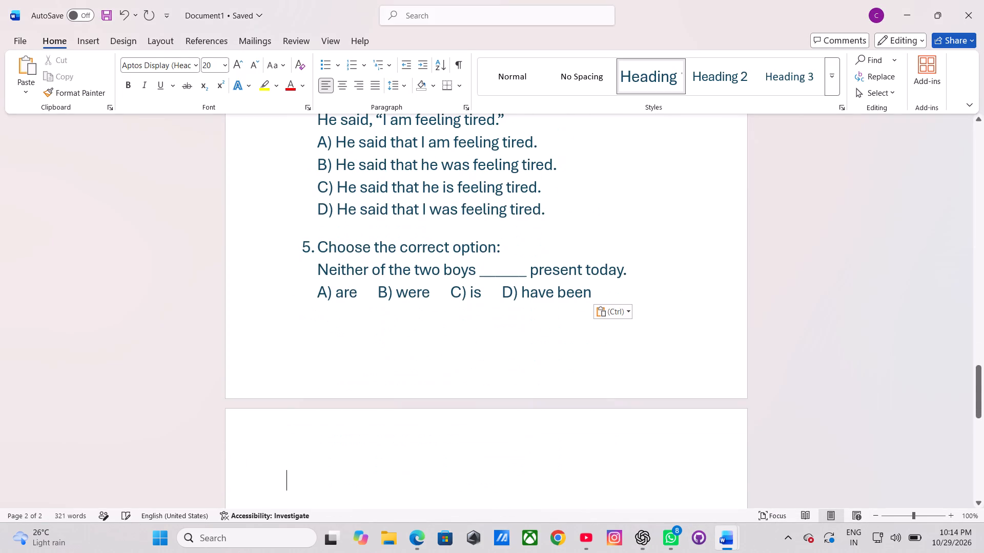
Apply the Normal style to all the pasted English grammar text below the section heading, trying No Spacing on the way.
click(503, 73)
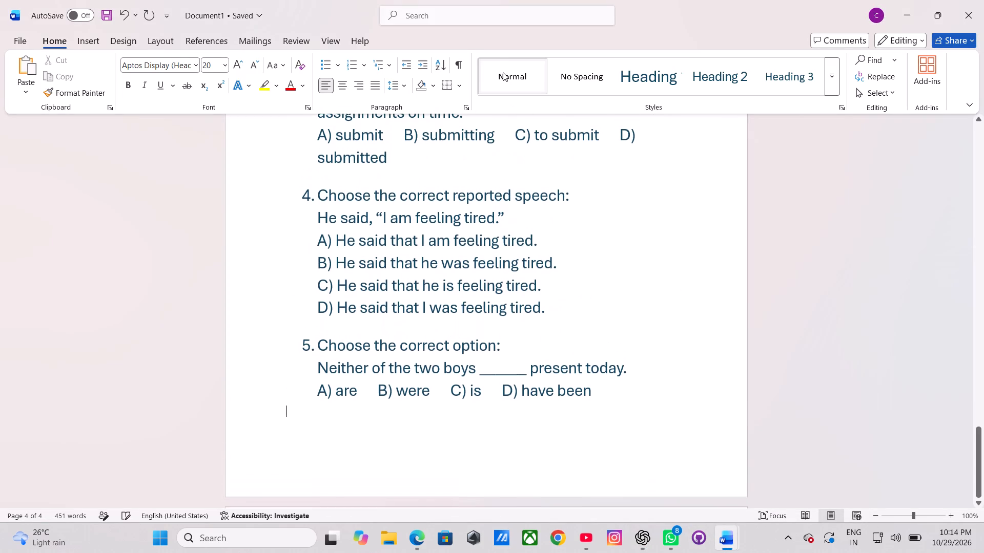
click(504, 73)
scroll(597, 309, up, 8)
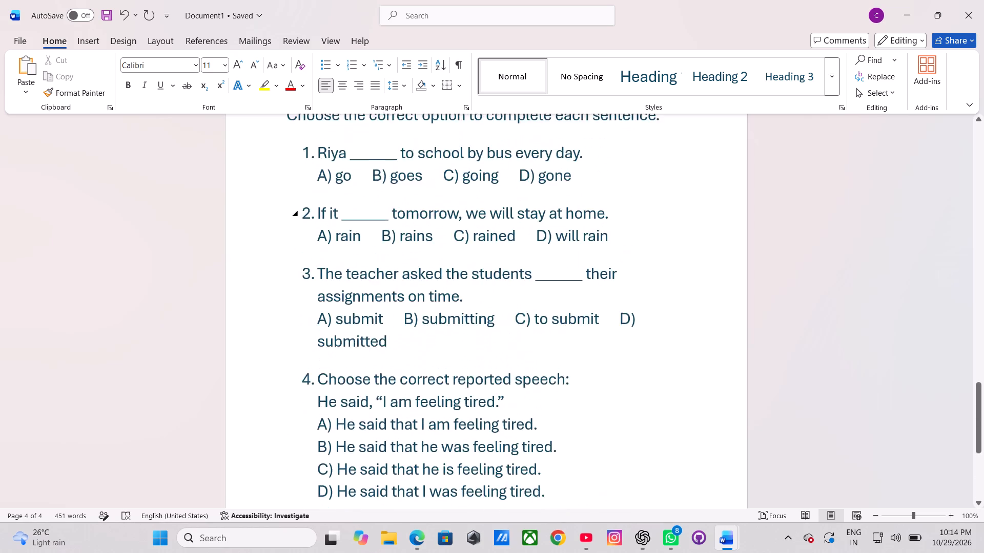
scroll(592, 289, up, 2)
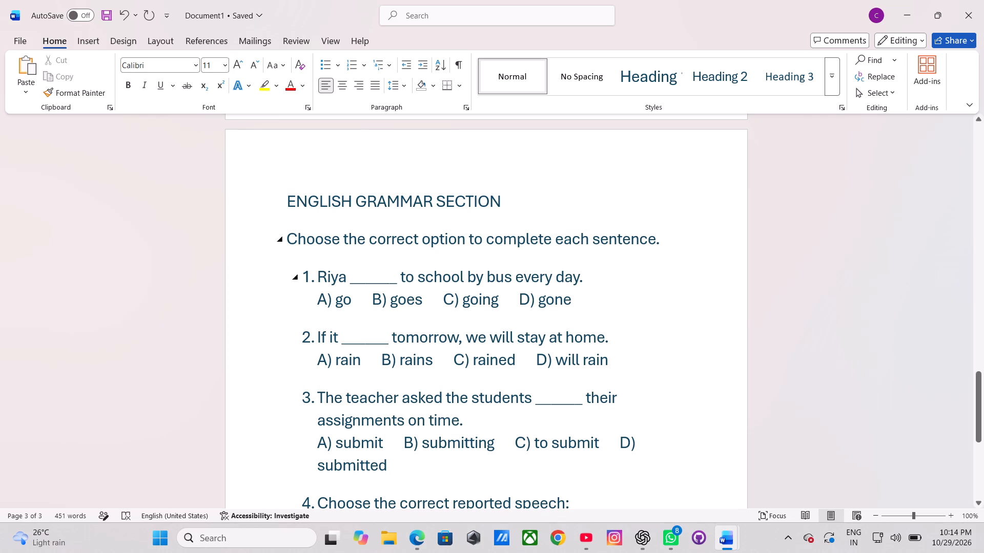
drag(291, 241, 619, 552)
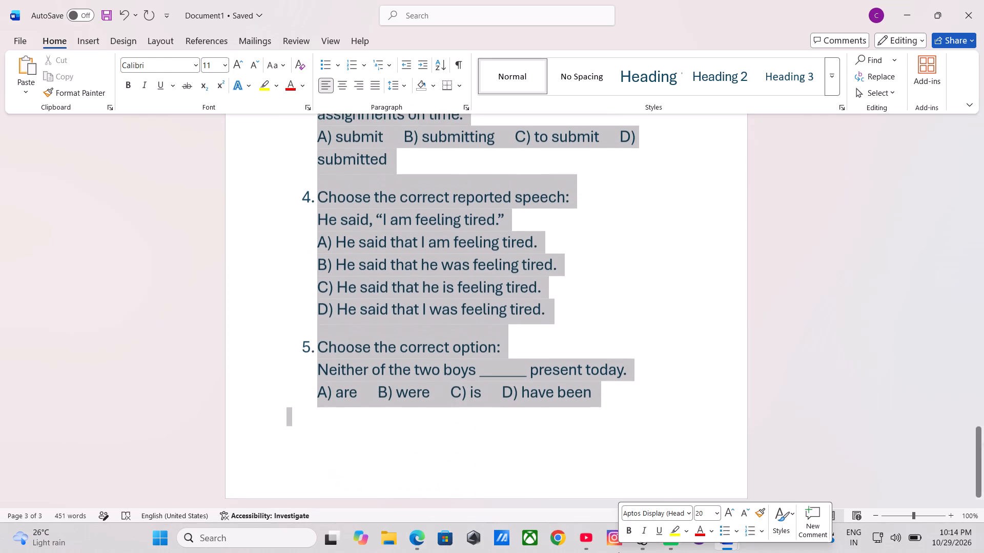
click(515, 83)
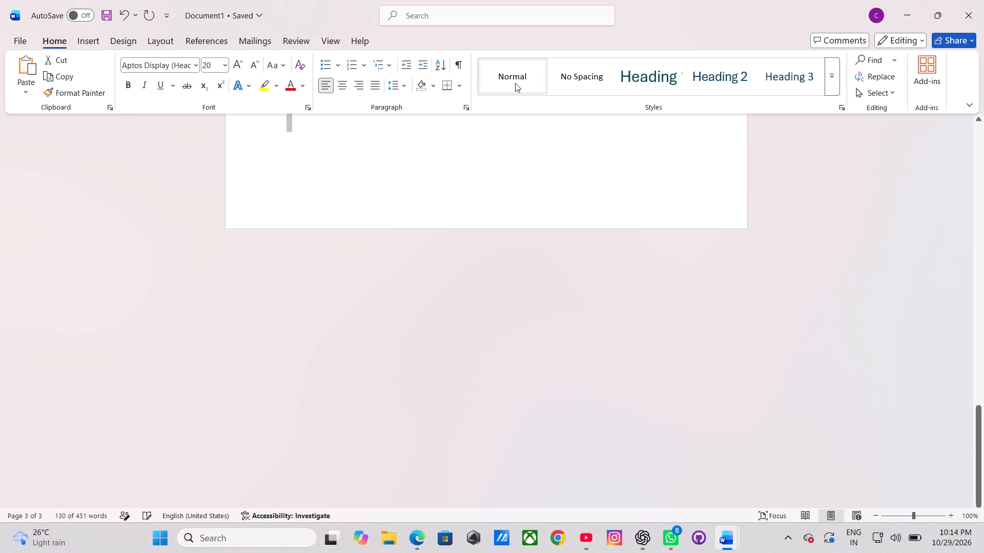
click(585, 76)
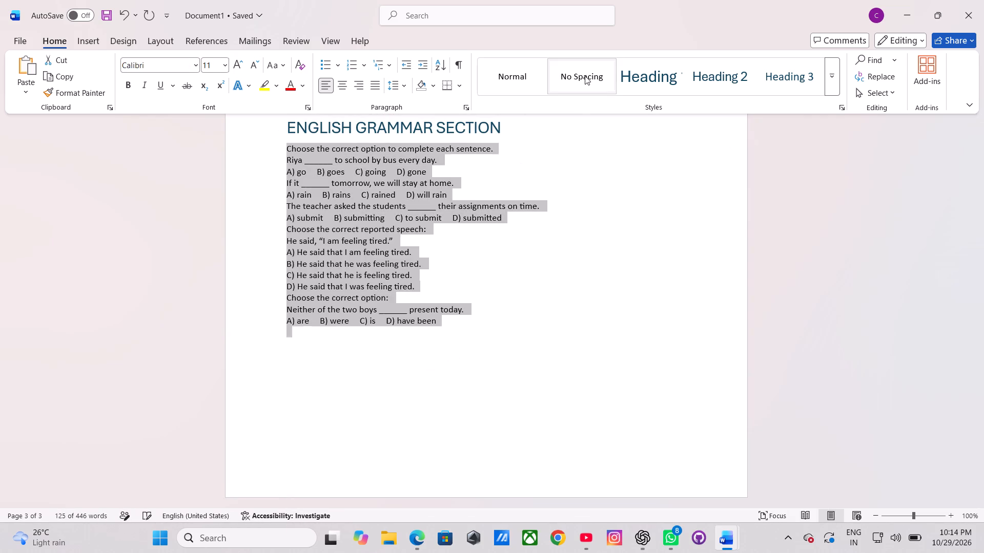
click(529, 81)
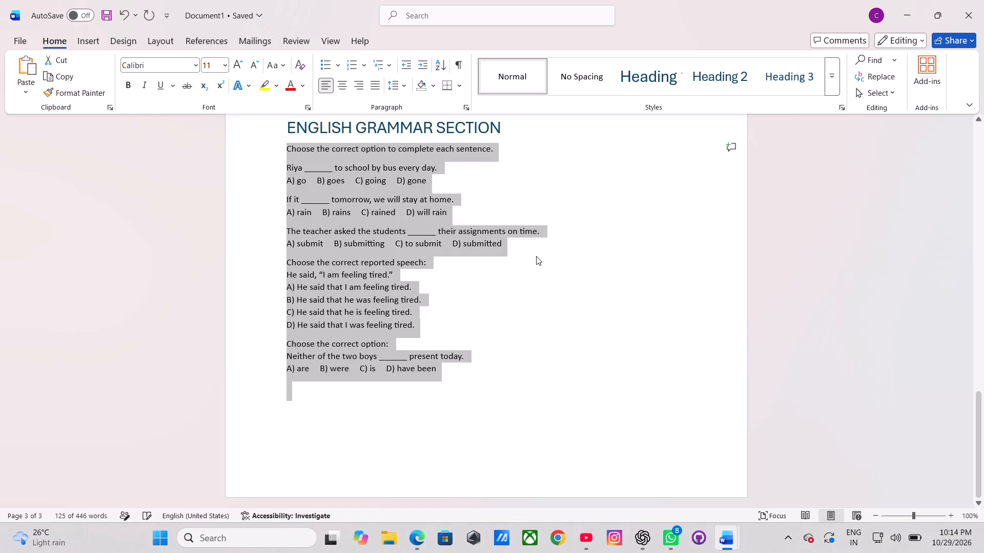
Review the layout and question numbering of the science section above the English grammar questions.
scroll(536, 259, up, 16)
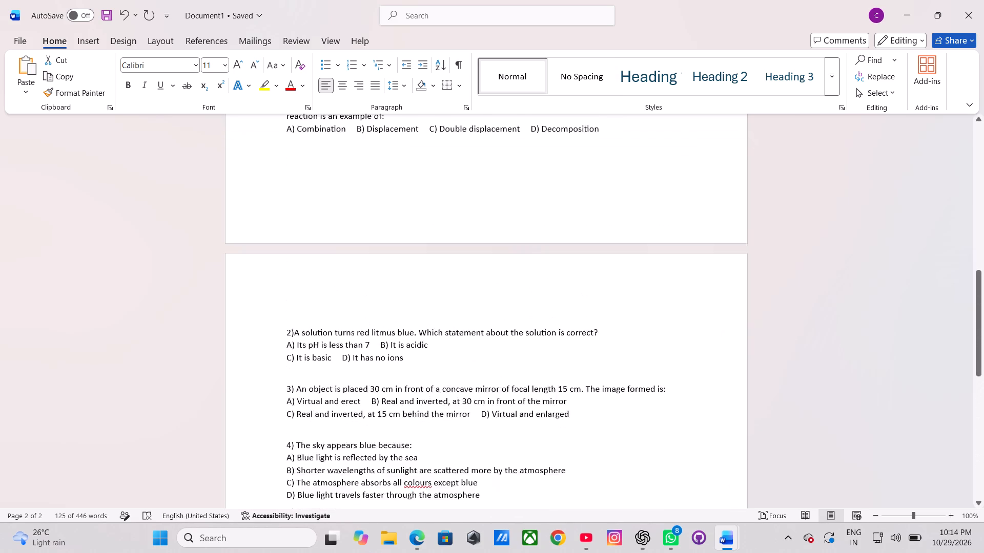
scroll(538, 244, up, 14)
scroll(538, 244, down, 14)
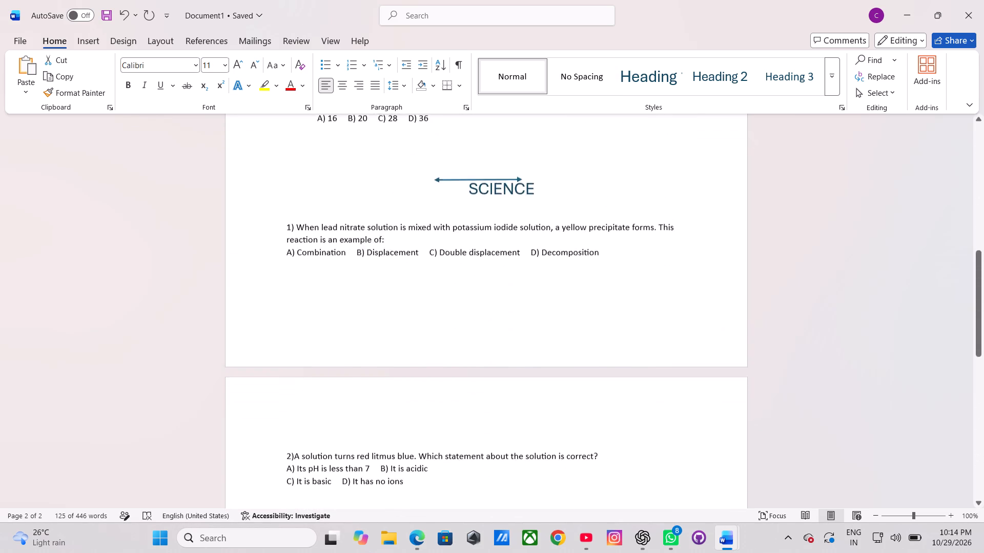
scroll(538, 249, down, 11)
click(645, 351)
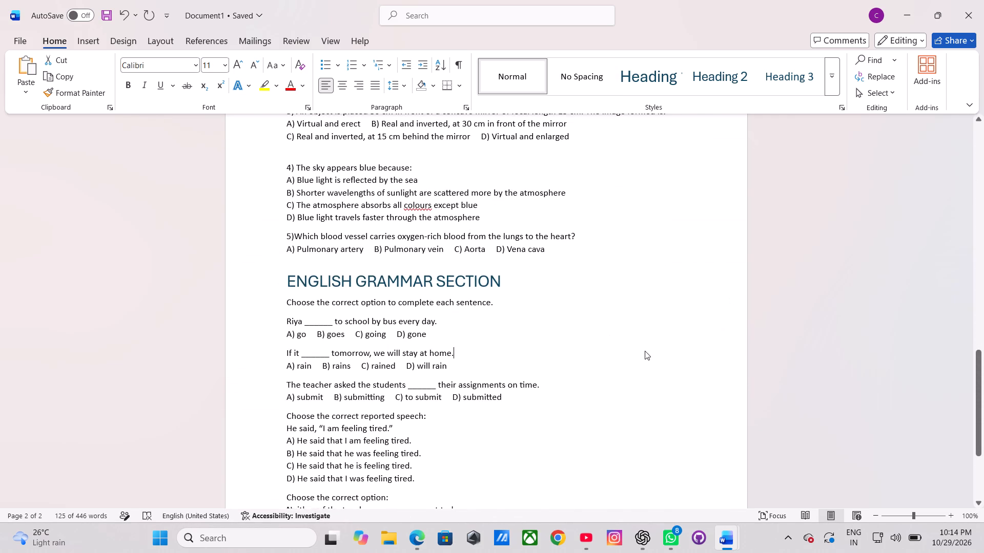
Number the first four English grammar questions 1) to 4) at the start of their opening lines.
click(283, 318)
key(1)
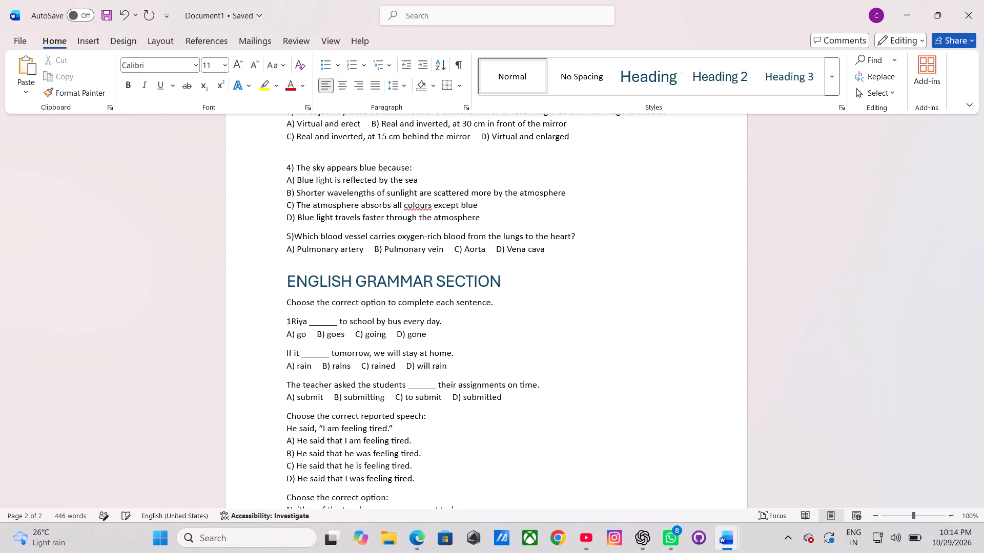
key(shift+parenright)
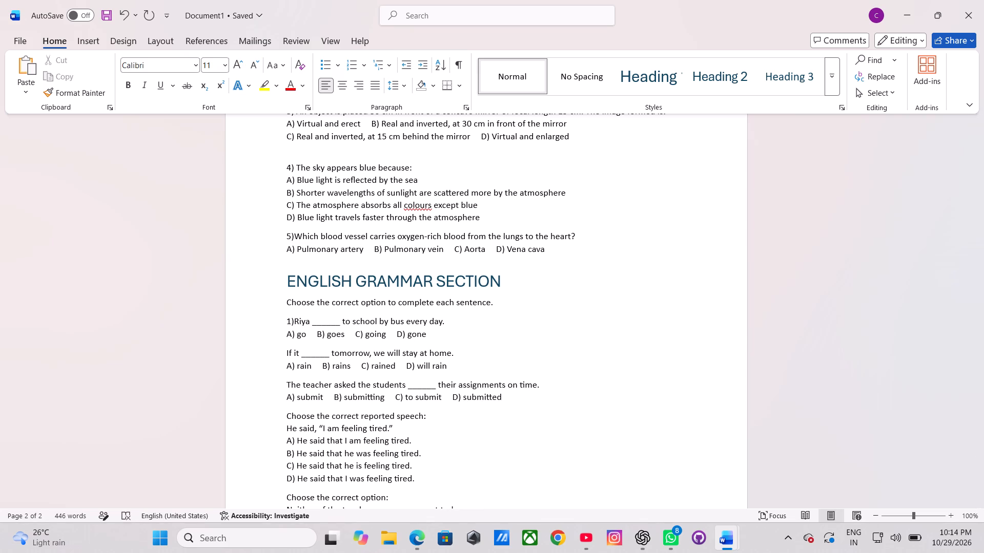
click(282, 350)
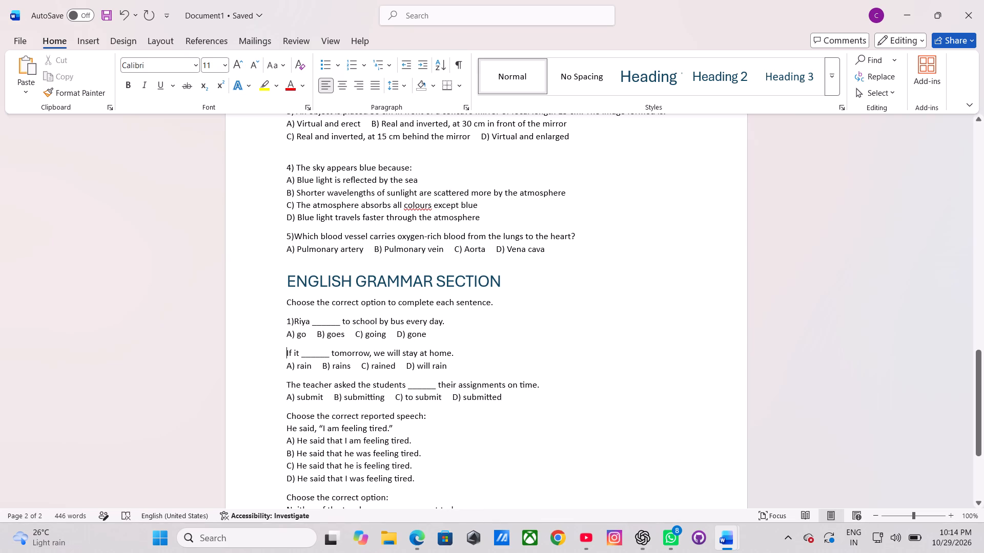
key(shift+at)
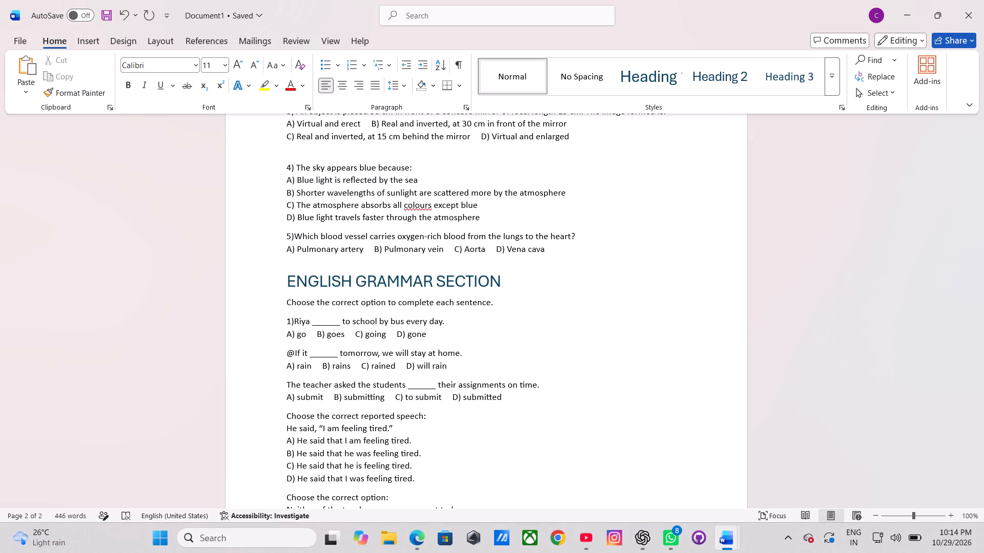
key(BackSpace)
text(2))
click(286, 382)
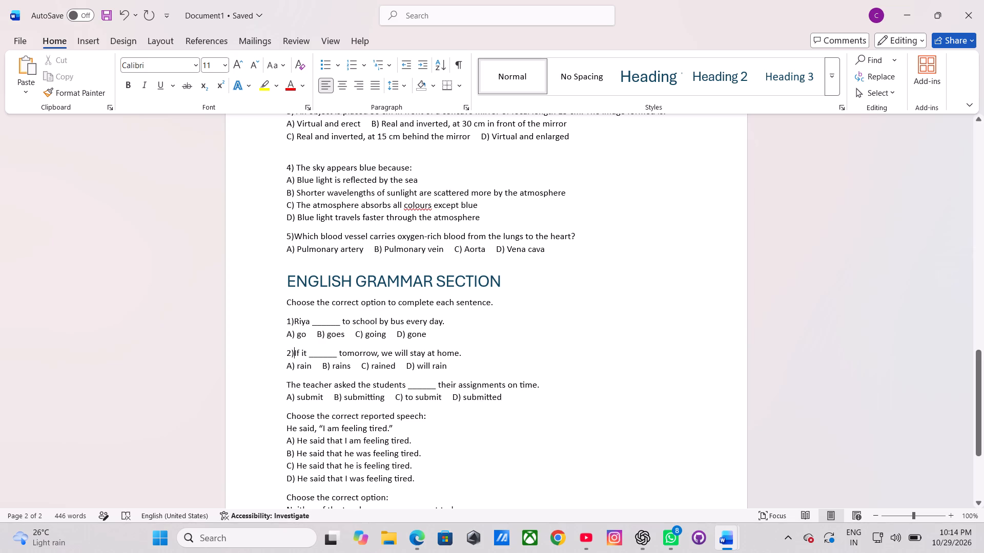
key(3)
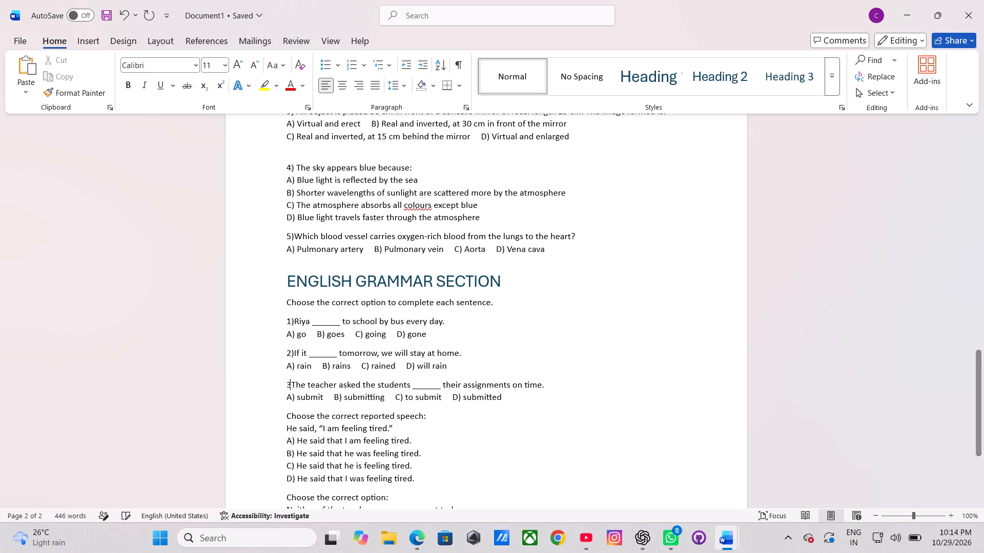
key(shift+parenright)
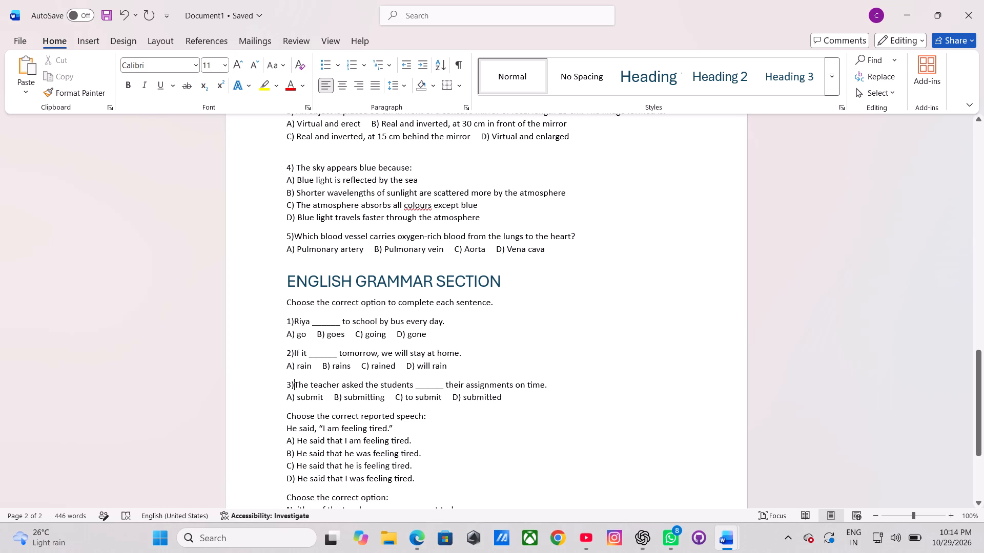
click(286, 416)
key(4)
key(shift+parenright)
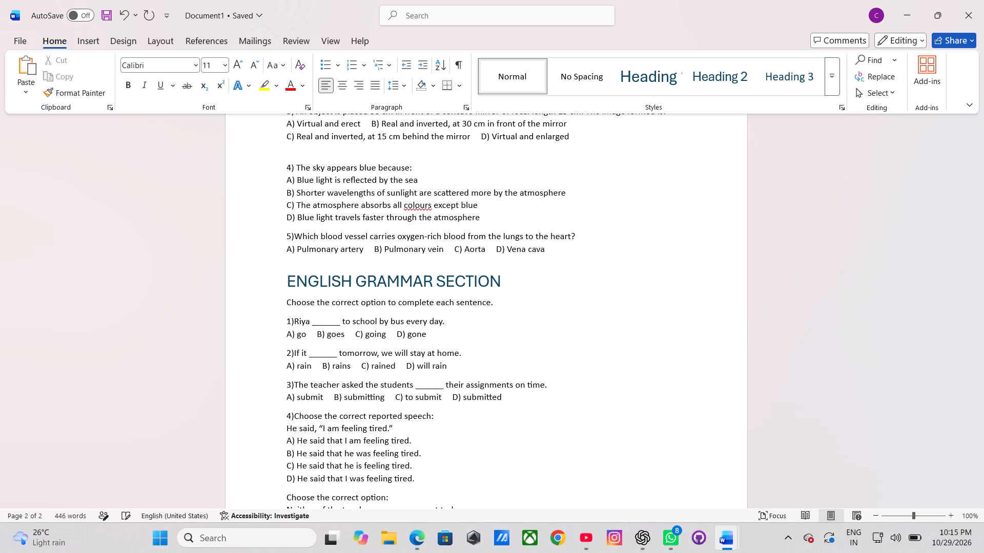
Add 5) and a space before "Neither of the two boys" in the last English grammar question.
scroll(285, 461, down, 2)
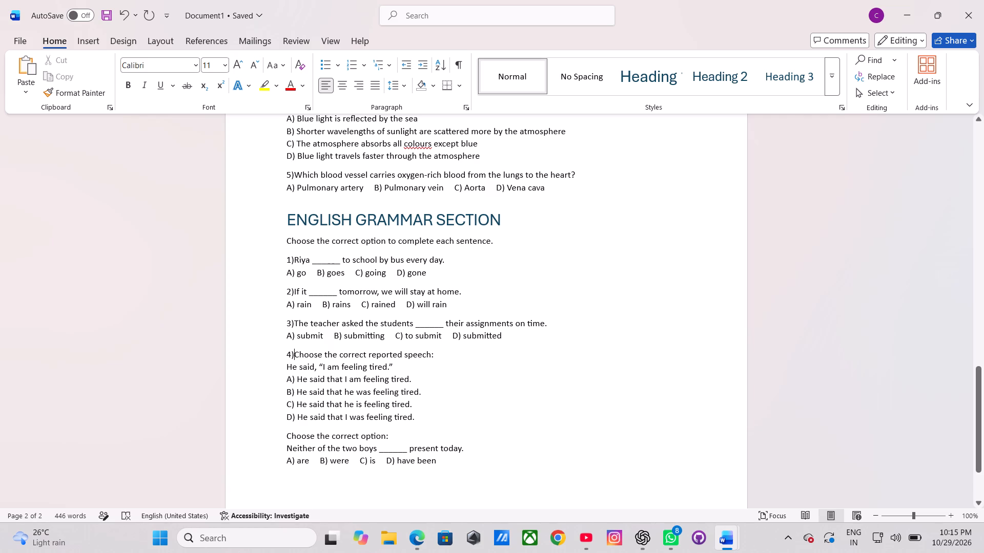
click(283, 443)
key(5)
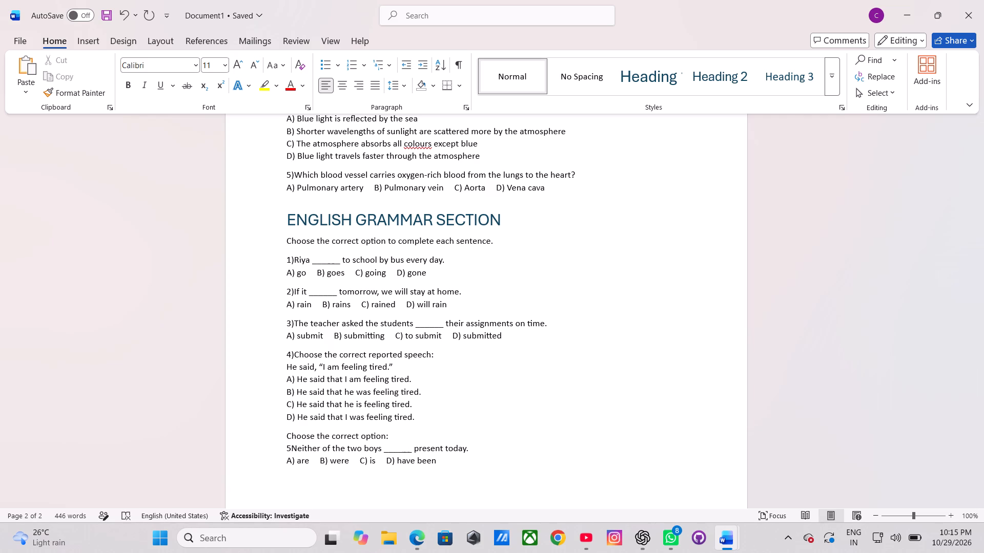
key(shift+parenright)
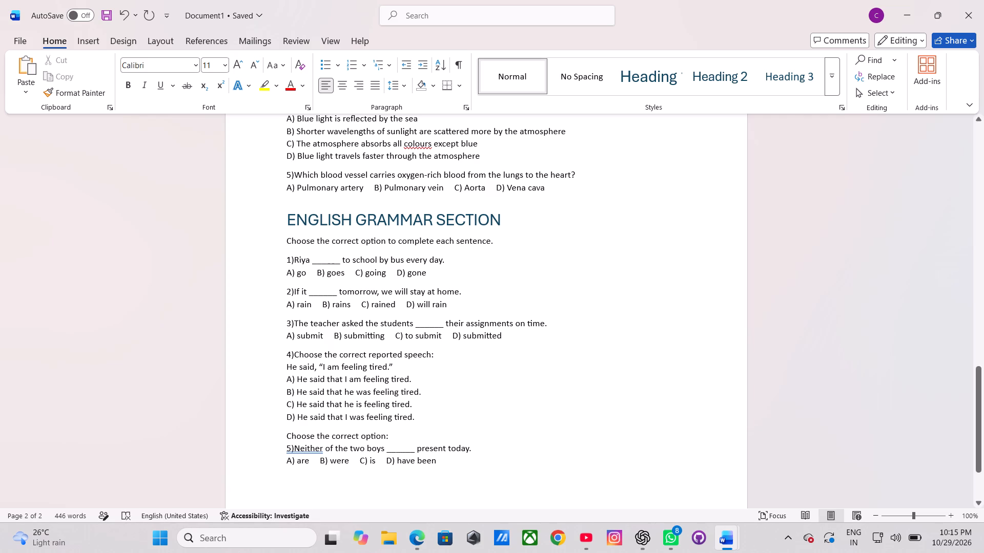
key(space)
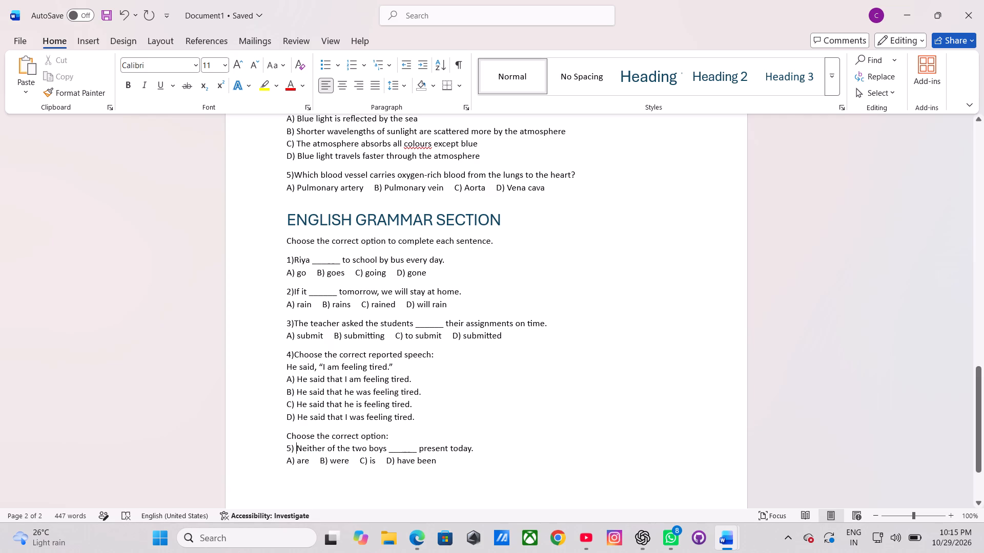
Insert a space after the numbers 1) to 4) in the English grammar questions, matching question 5.
click(292, 352)
key(space)
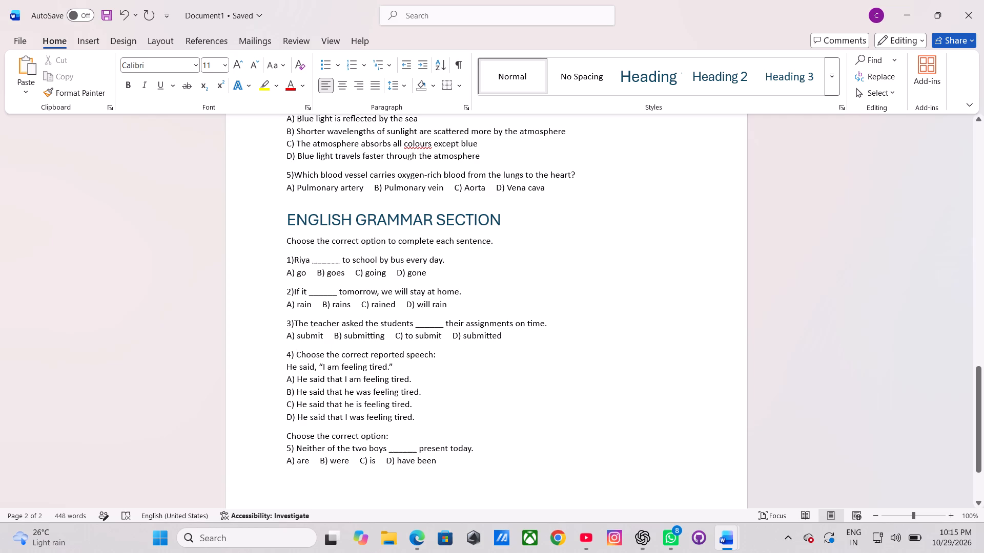
click(292, 288)
key(space)
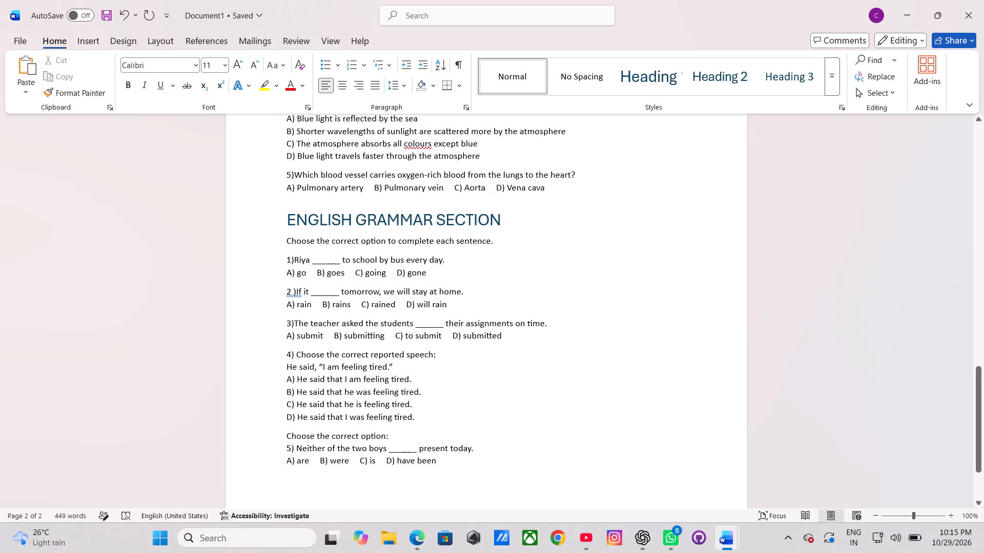
key(BackSpace)
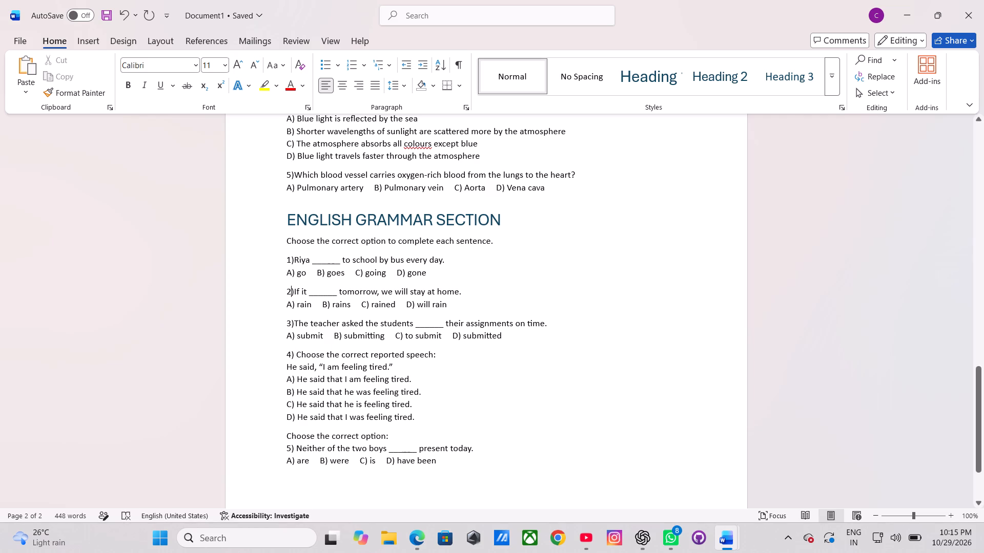
click(294, 289)
key(space)
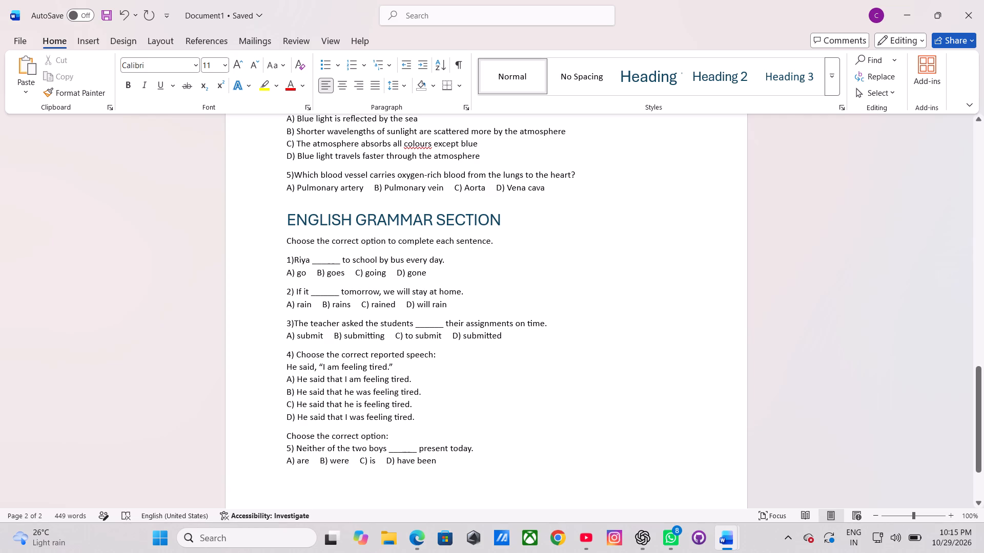
click(297, 254)
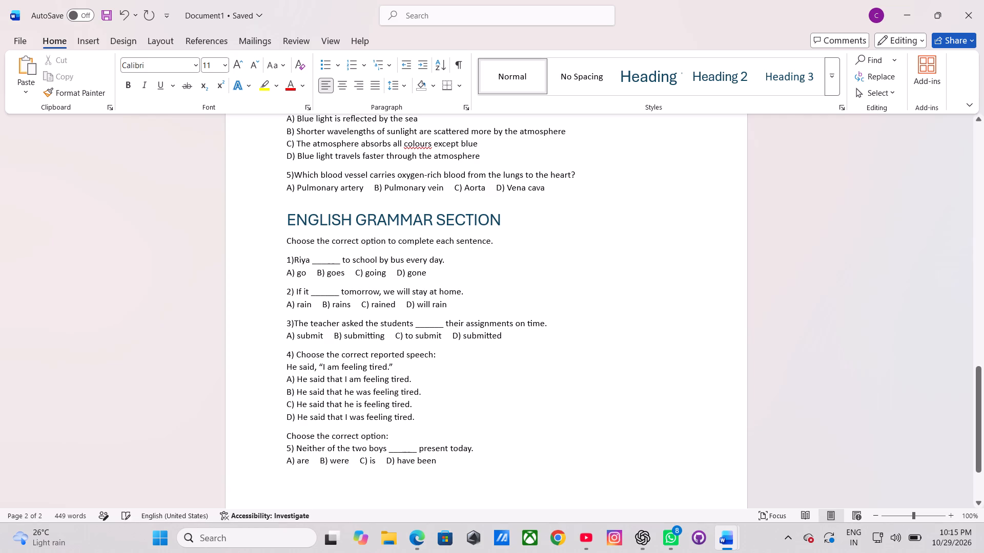
click(294, 259)
key(space)
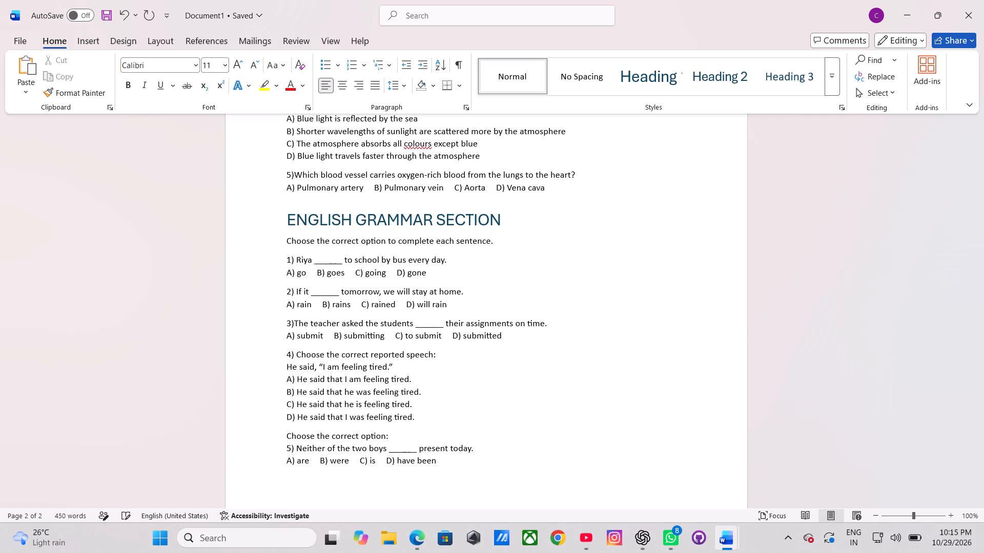
click(294, 321)
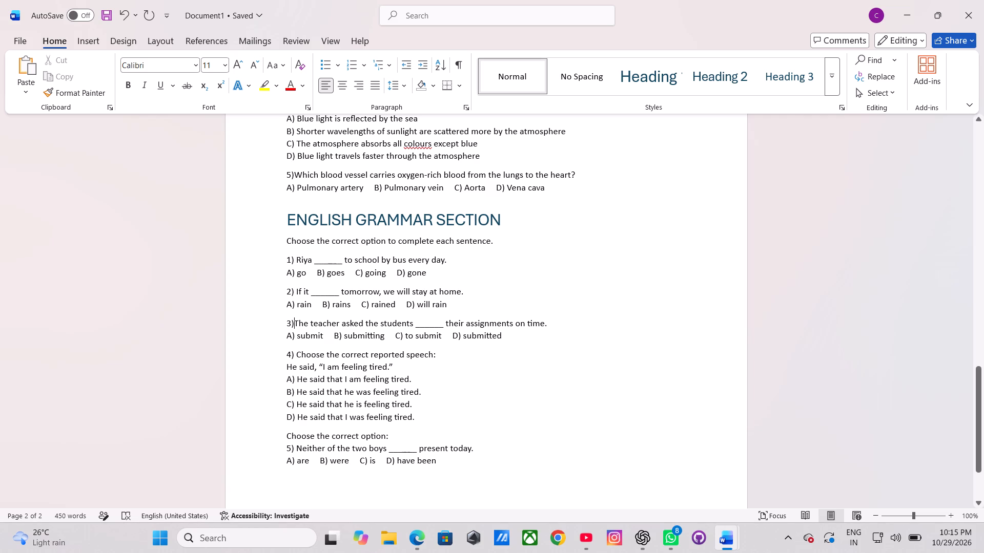
key(space)
Review the question paper from the Mathematics section through Science to the end of the English grammar questions.
scroll(555, 366, down, 2)
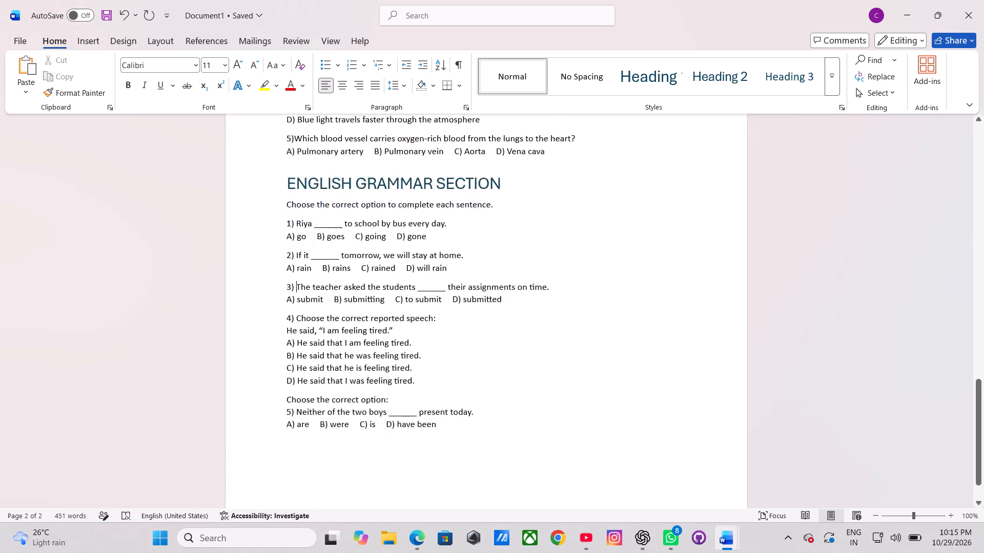
scroll(555, 366, down, 13)
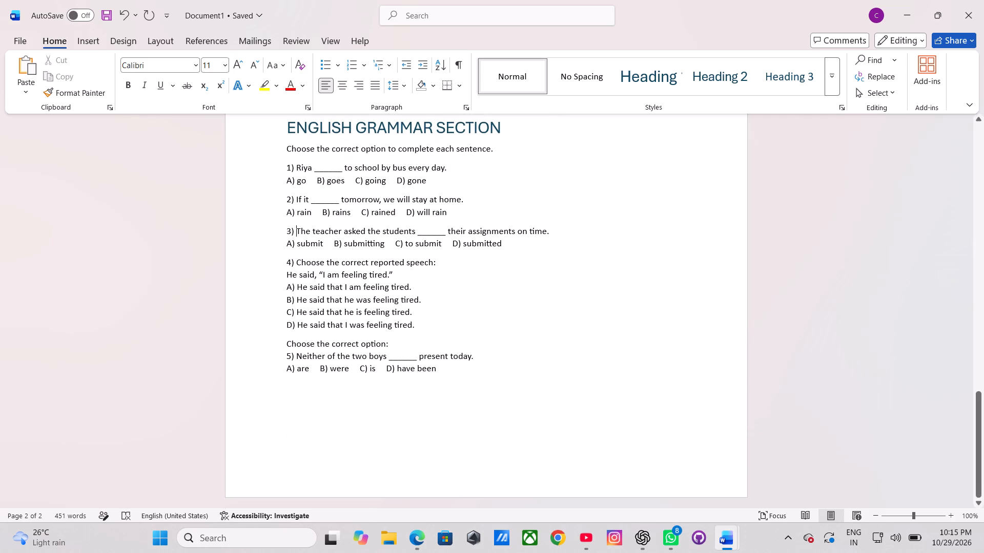
scroll(548, 473, down, 5)
click(489, 426)
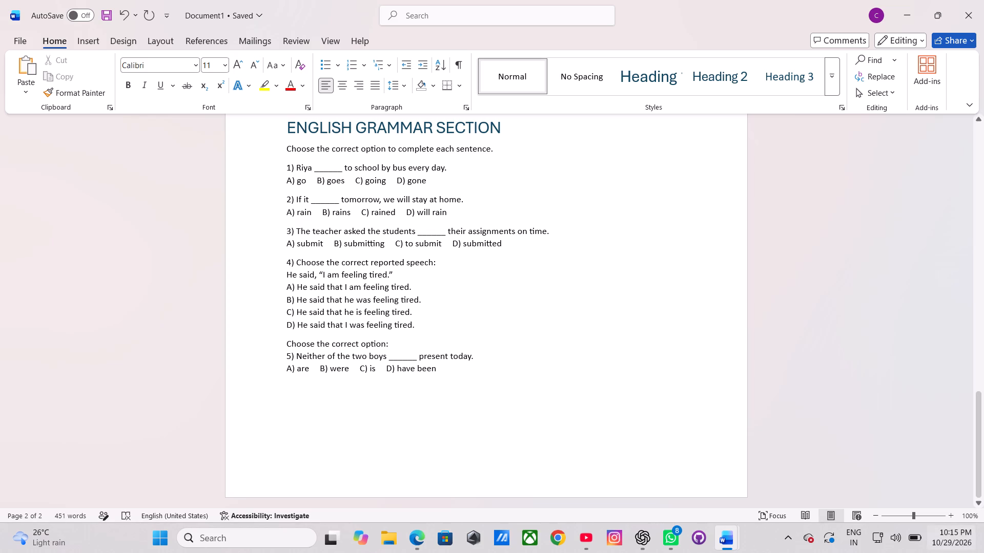
scroll(622, 279, up, 5)
scroll(622, 278, down, 1)
scroll(622, 278, up, 20)
scroll(622, 278, up, 2)
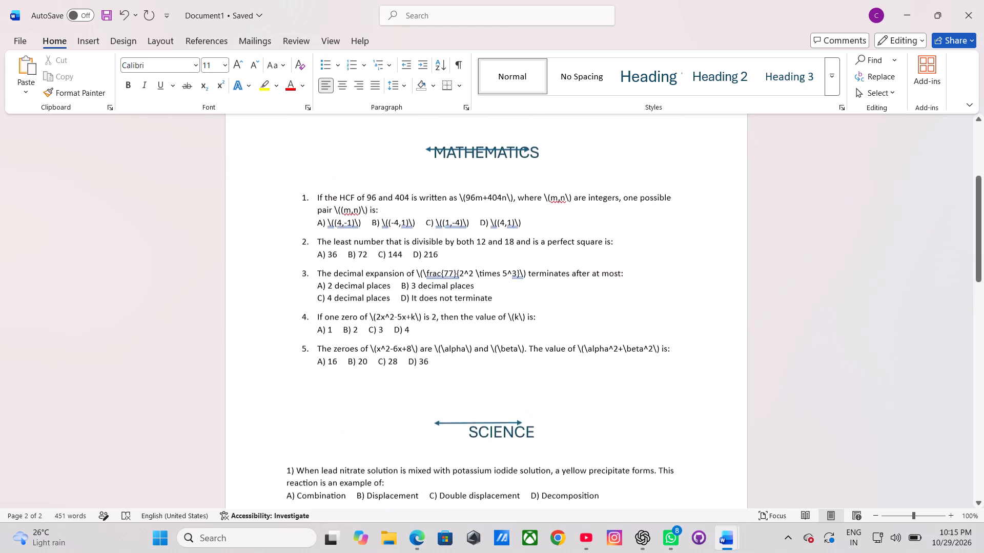
scroll(622, 276, up, 12)
scroll(622, 276, down, 15)
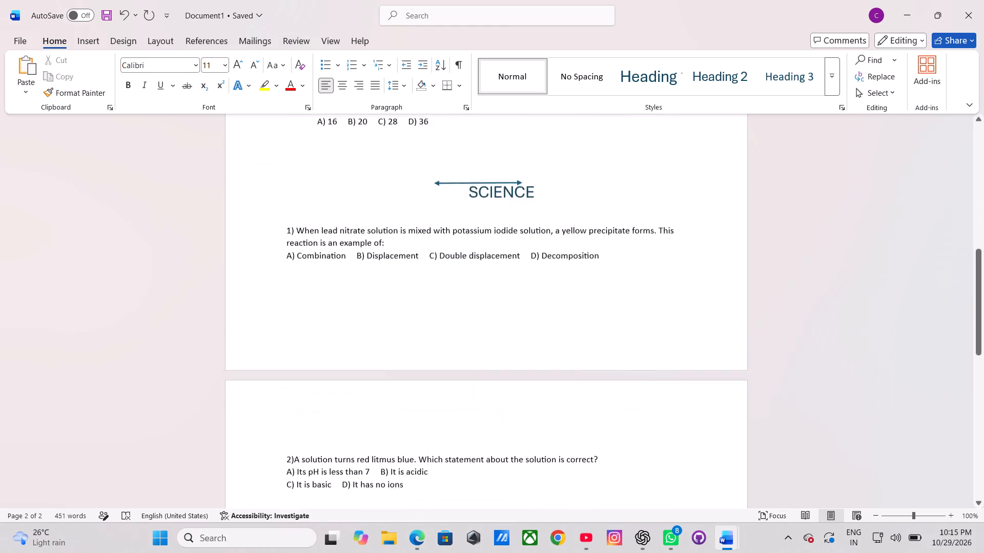
scroll(621, 274, down, 15)
scroll(621, 276, down, 10)
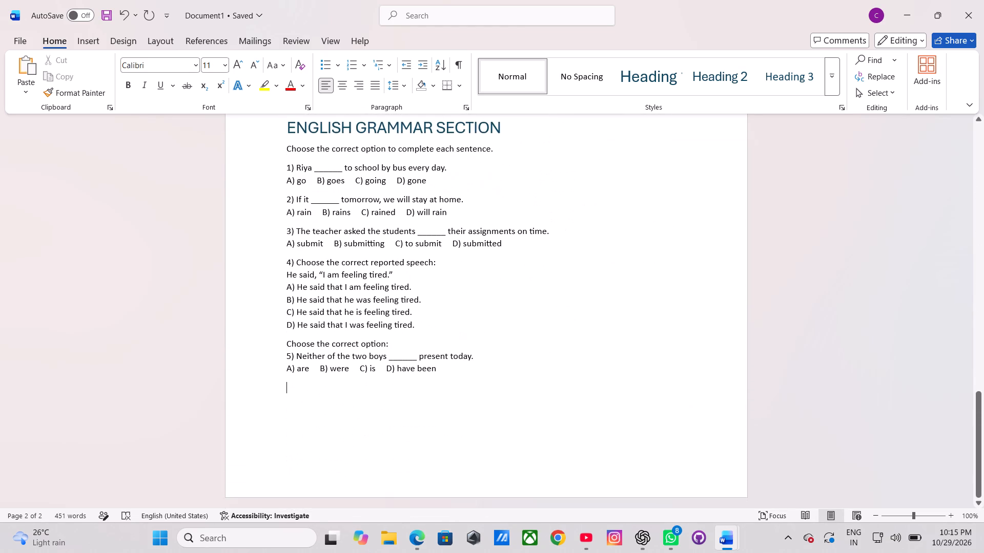
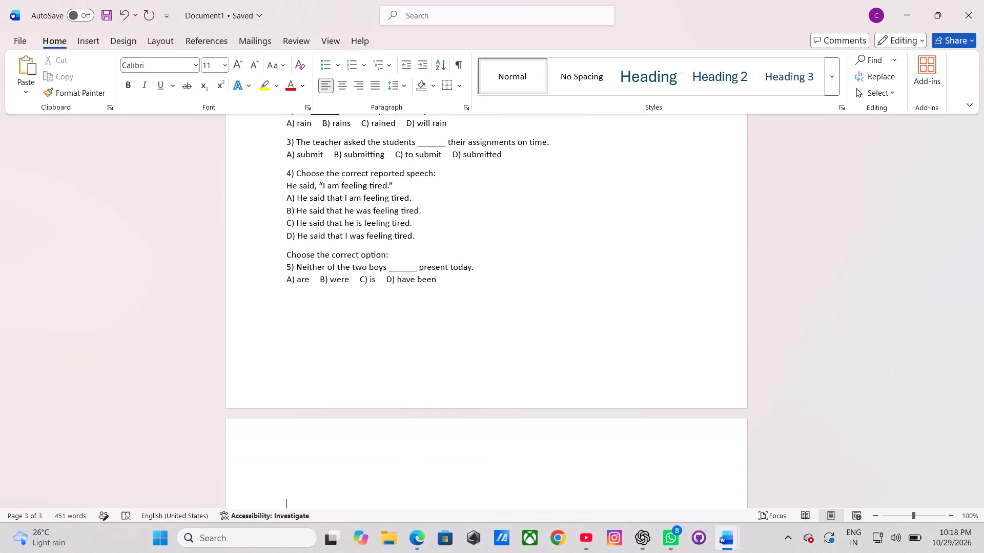
key(Return)
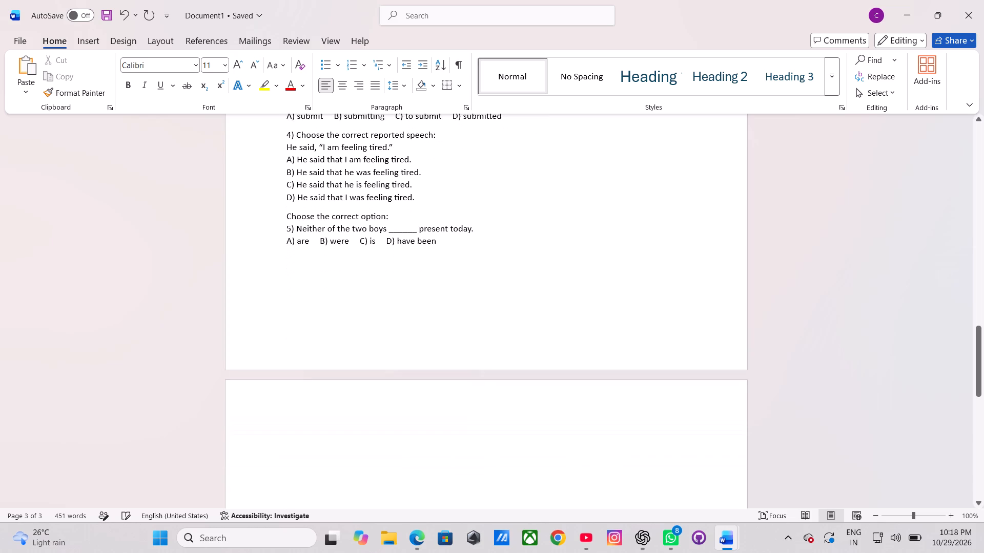
key(ctrl+v)
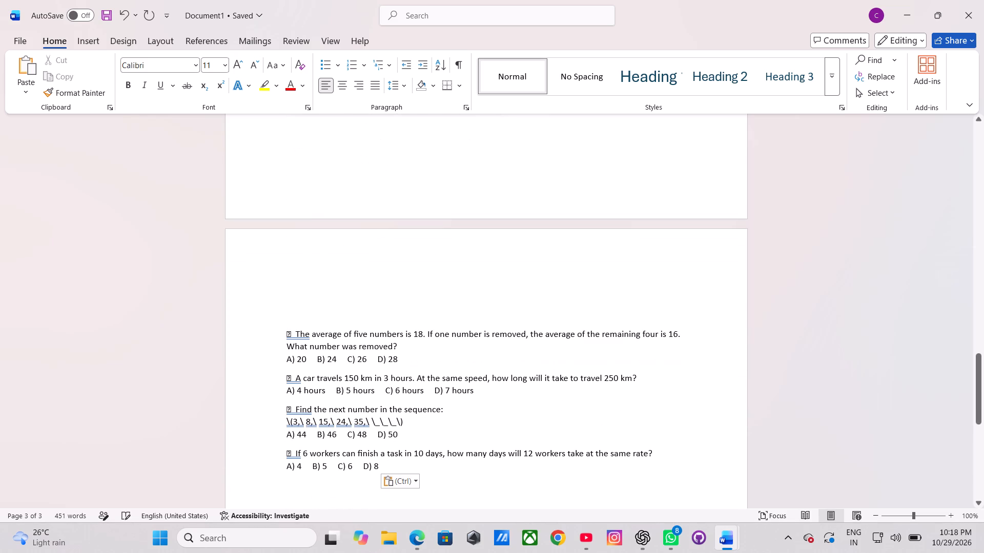
Replace the stray symbol before the five-number average question with the plain-text number 1), without automatic list indentation.
click(293, 331)
key(BackSpace)
key(BackSpace)
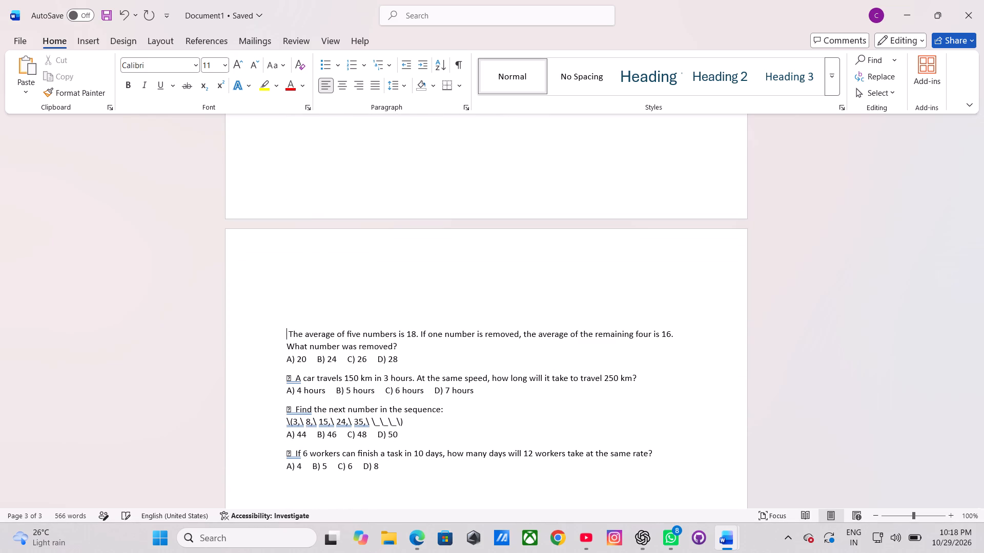
key(1)
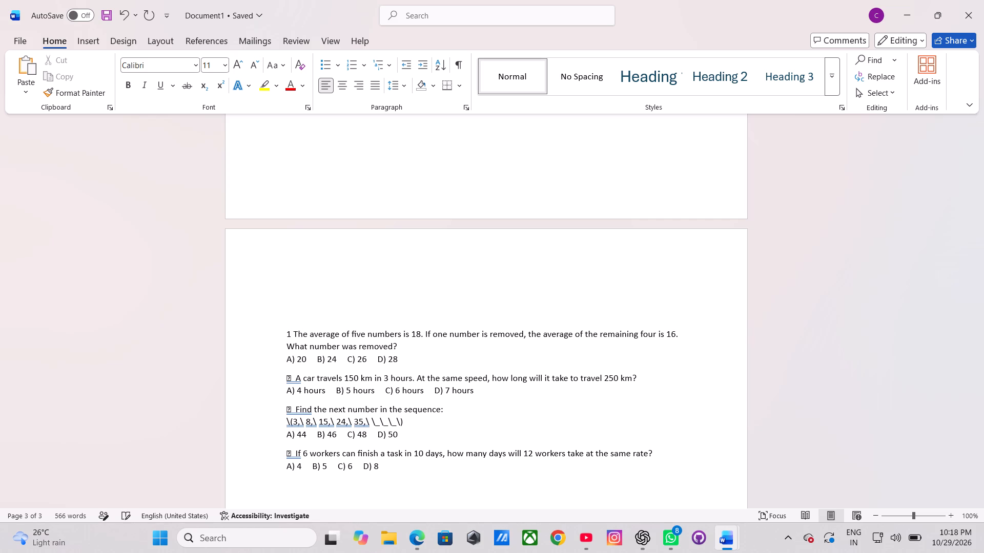
key(shift+parenright)
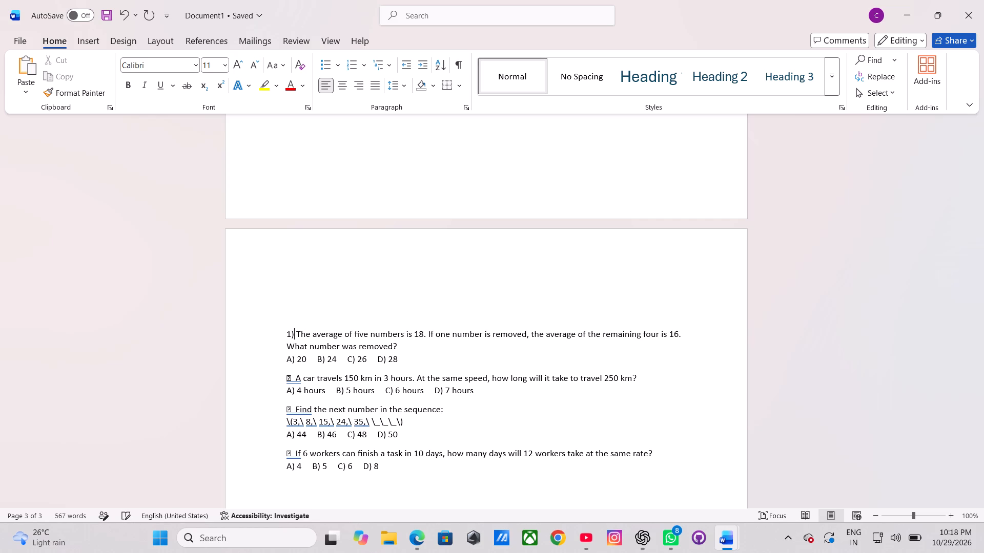
key(space)
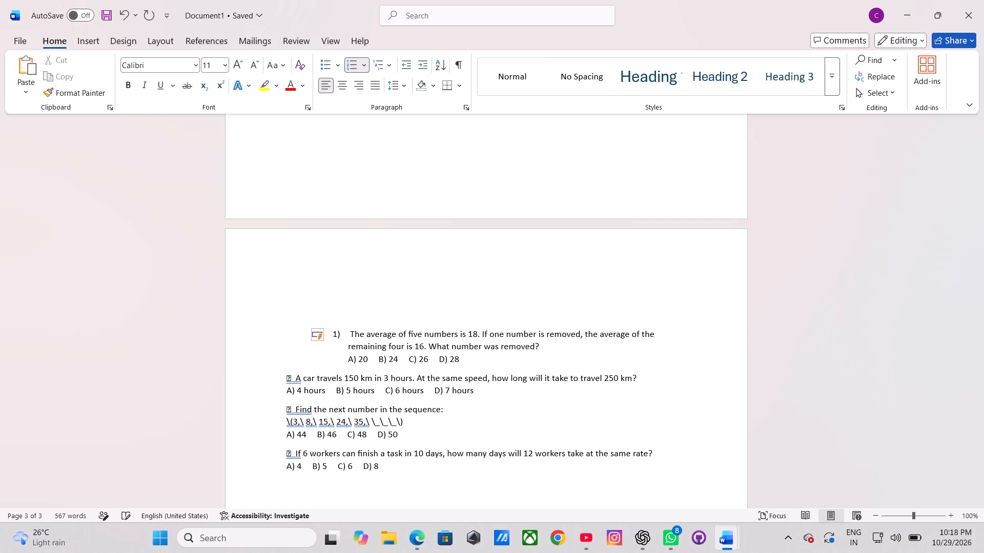
key(BackSpace)
key(BackSpace)
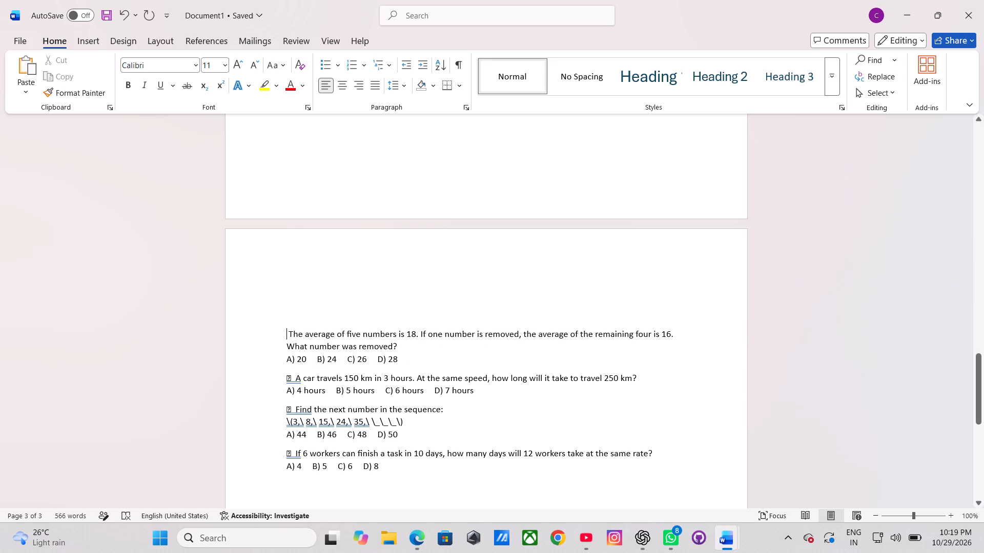
key(1)
key(shift+parenright)
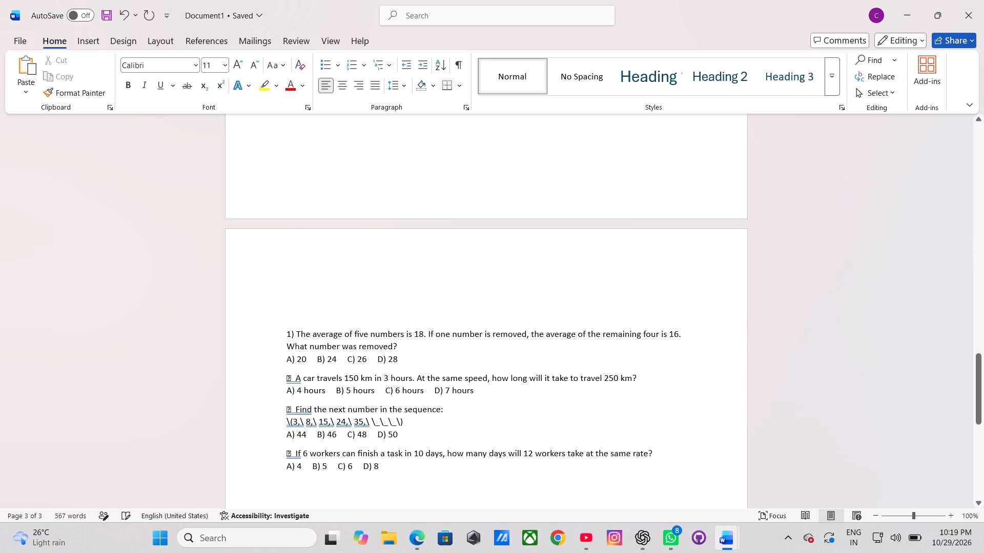
Replace the stray symbols before the car travel and number sequence questions with 2 and 3).
click(293, 374)
key(BackSpace)
key(BackSpace)
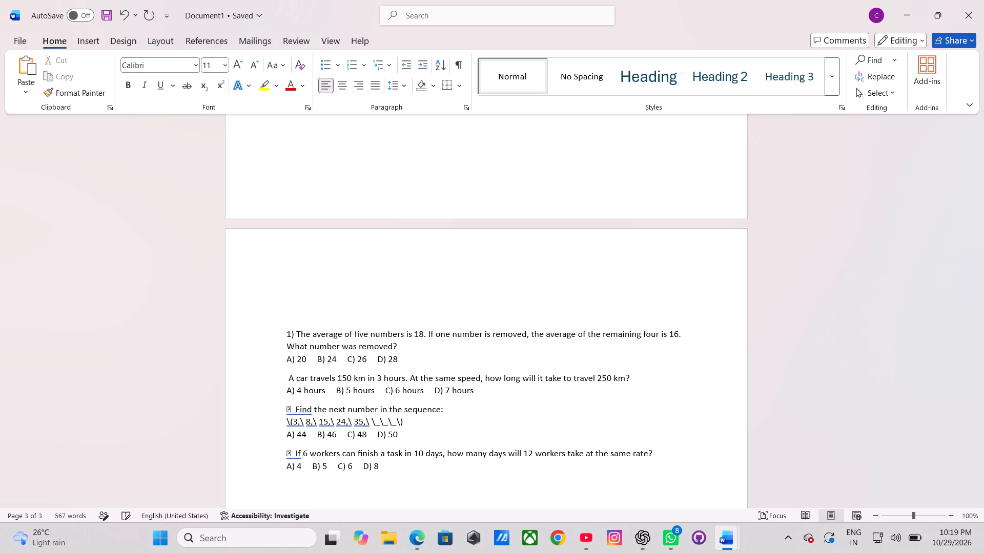
key(2)
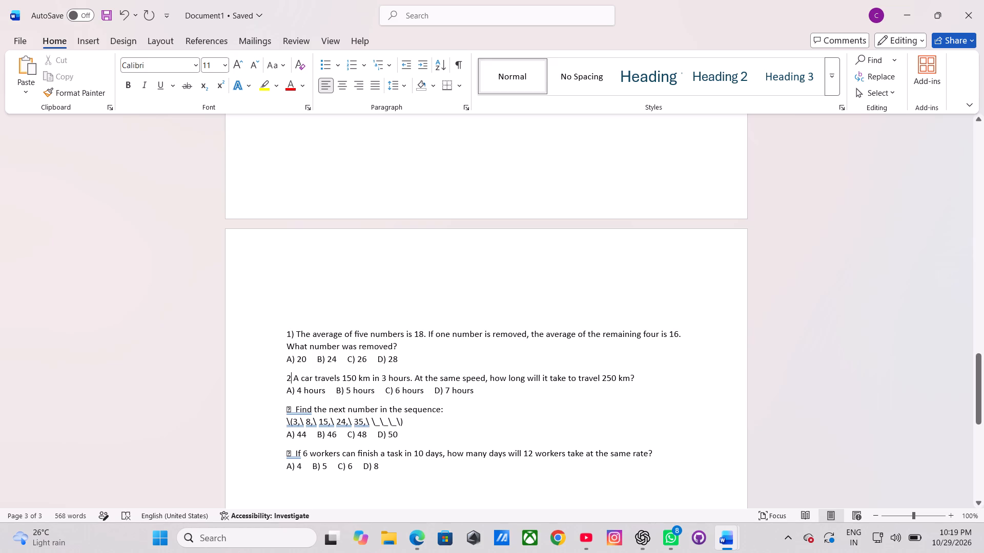
key(ctrl+0)
click(295, 405)
key(BackSpace)
key(BackSpace)
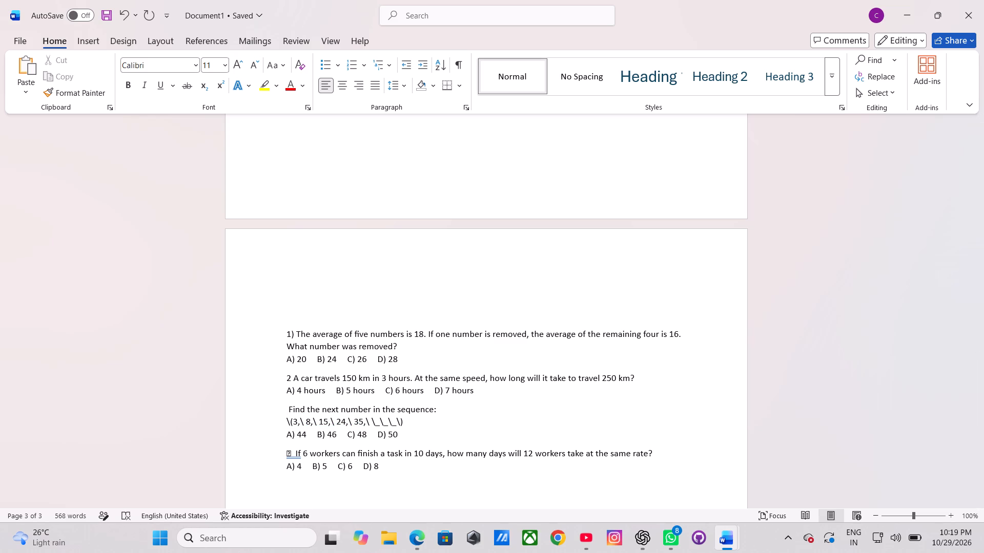
key(3)
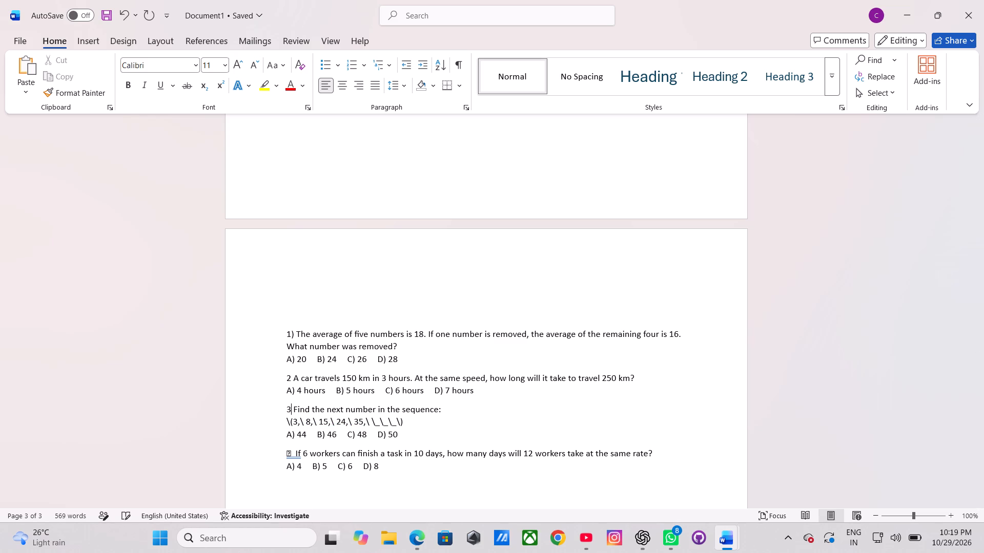
key(shift+parenright)
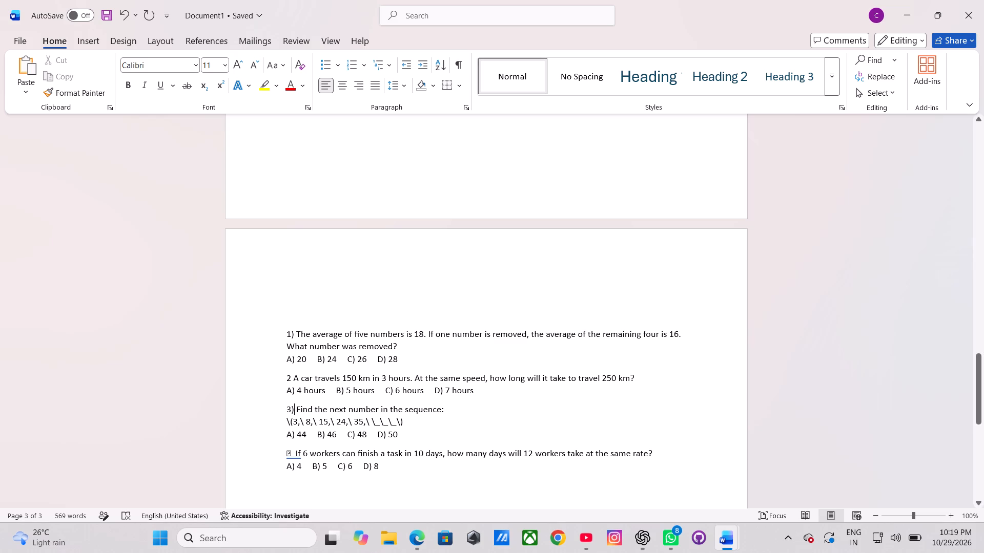
Replace the stray symbol before the 6 workers question with 4) and add 5) on the empty line below its options.
click(295, 452)
key(BackSpace)
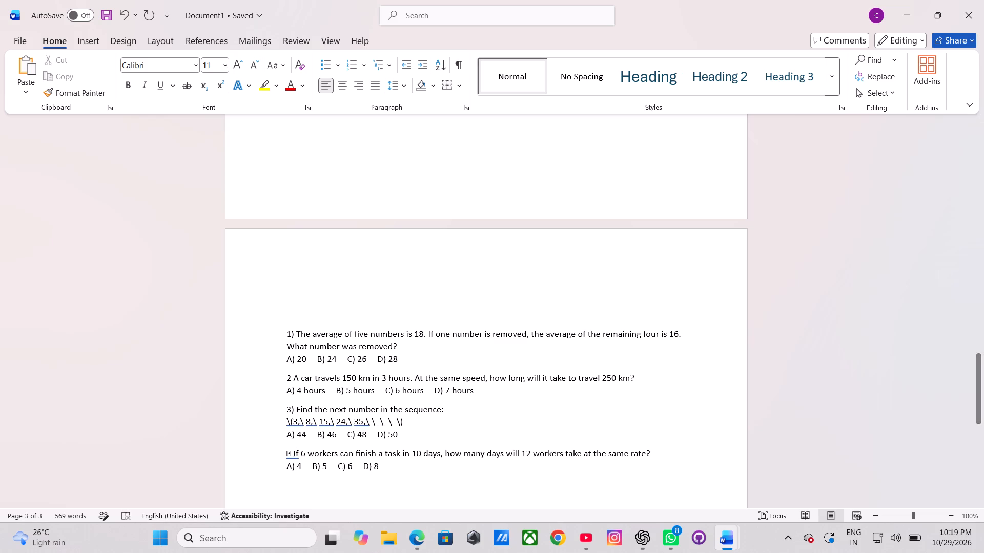
key(BackSpace)
key(BackSpace)
text(4))
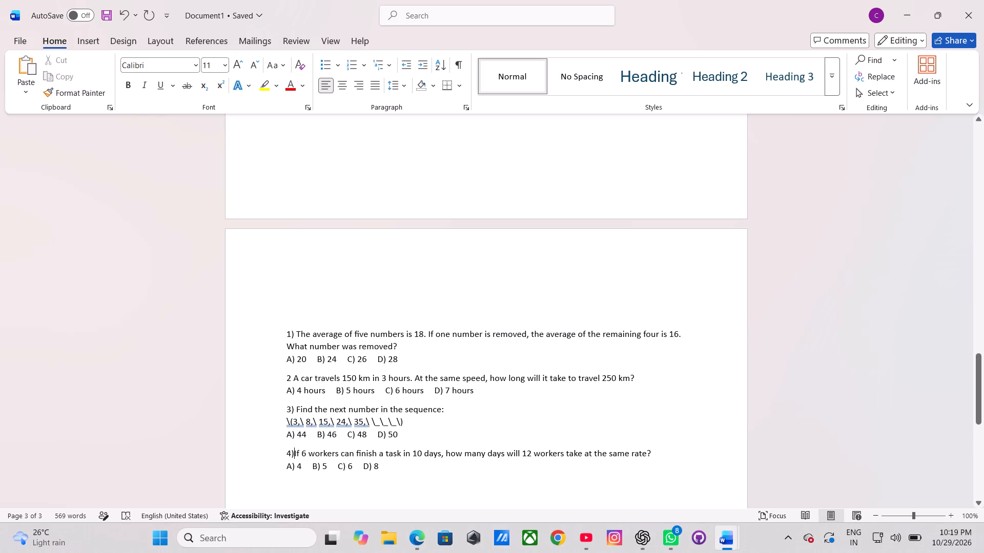
scroll(420, 461, down, 2)
click(290, 433)
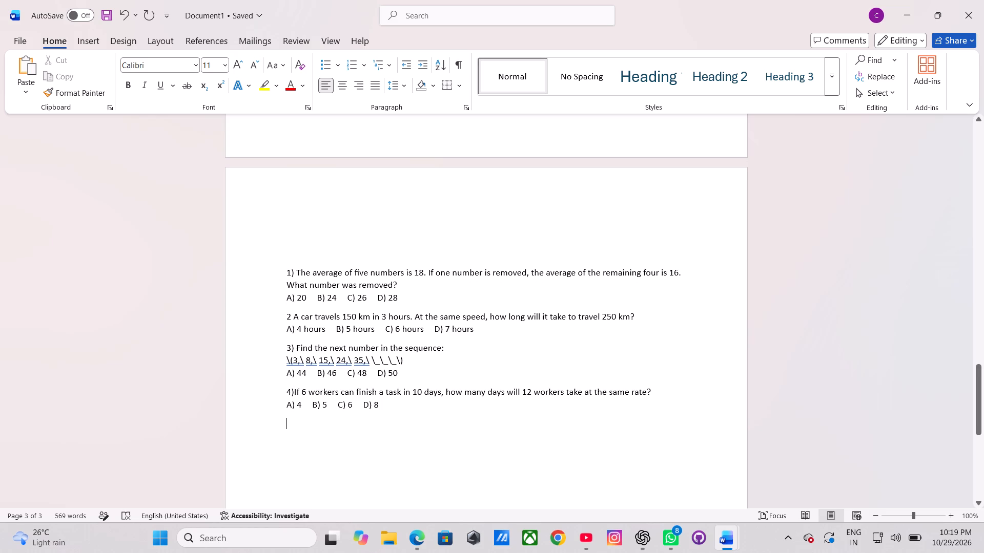
key(5)
key(shift+parenright)
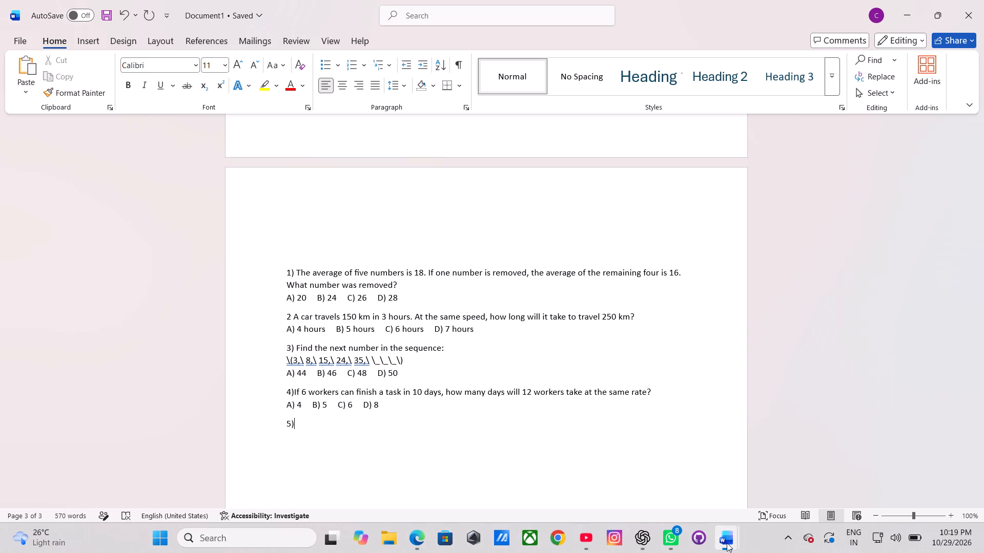
Switch to YouTube in Microsoft Edge and start the recommended video The Neighbourhood - Sweater Weather (slowed + reverb).
click(637, 448)
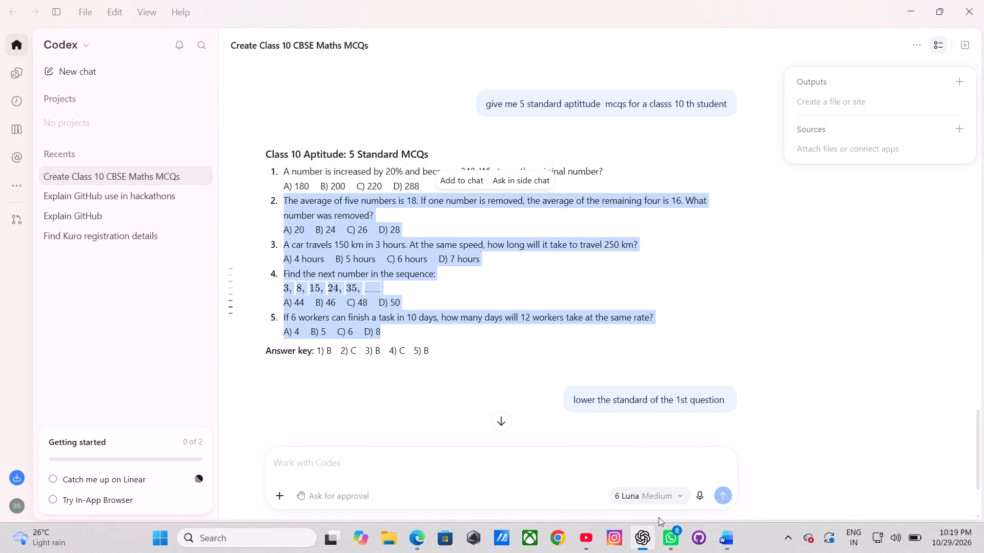
click(591, 482)
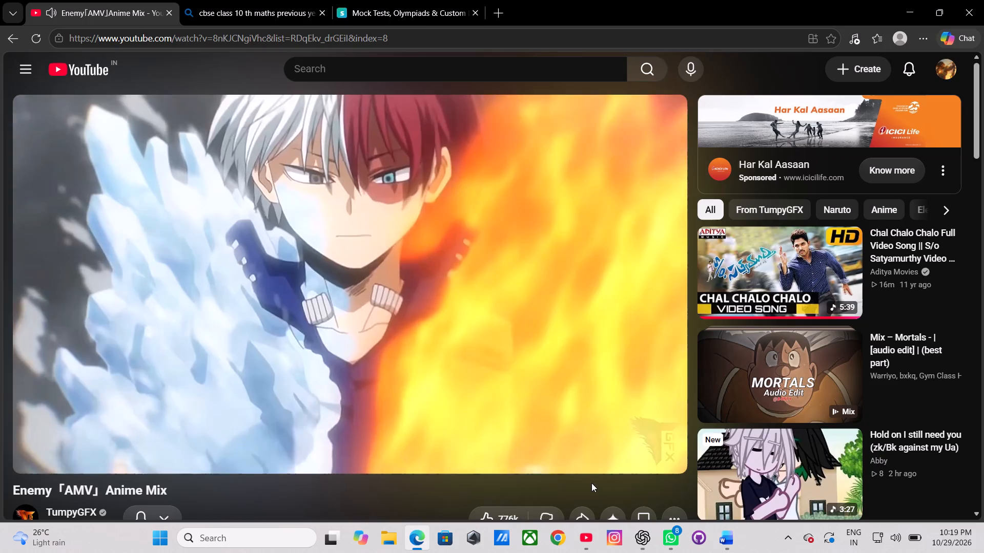
scroll(611, 448, down, 1)
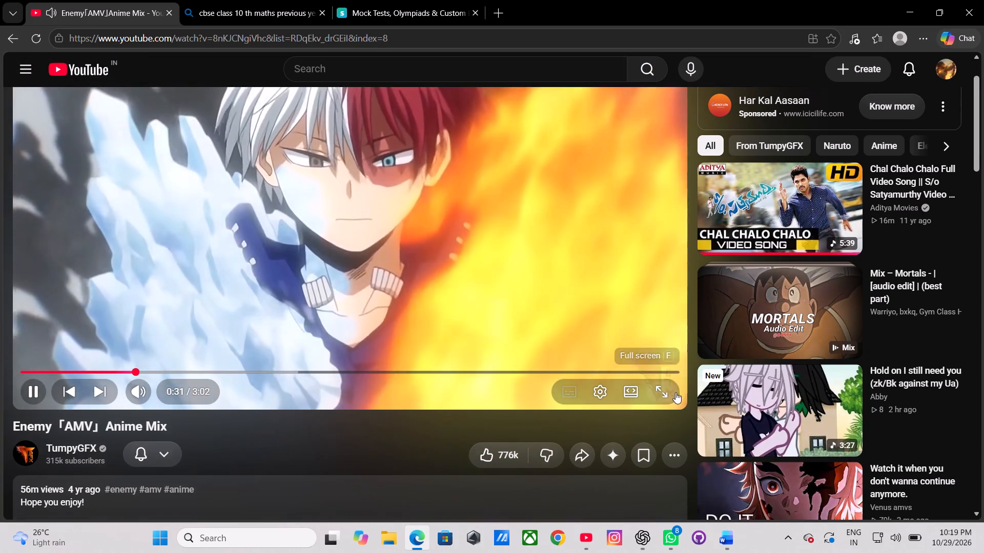
scroll(675, 391, down, 5)
click(739, 296)
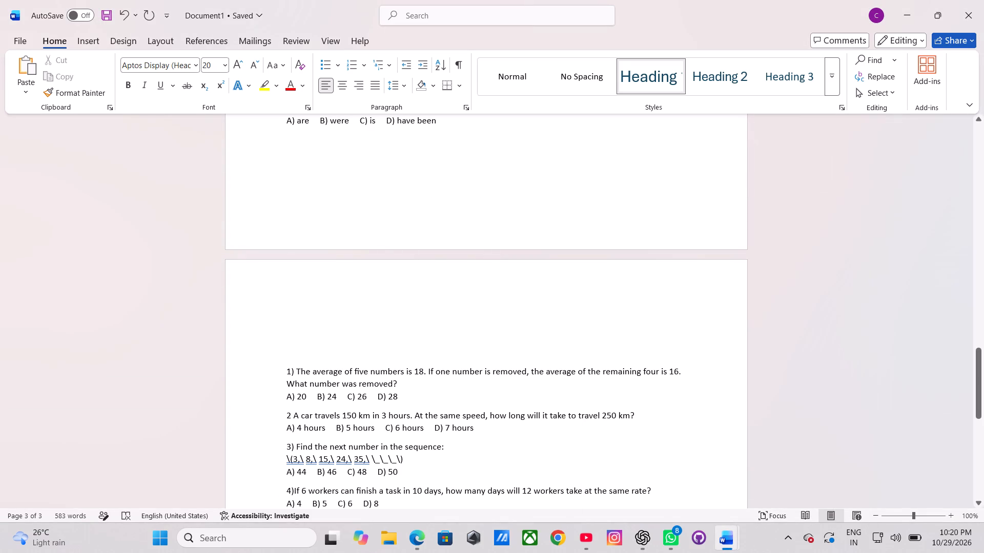
text(APTIT)
key(u)
text(DE)
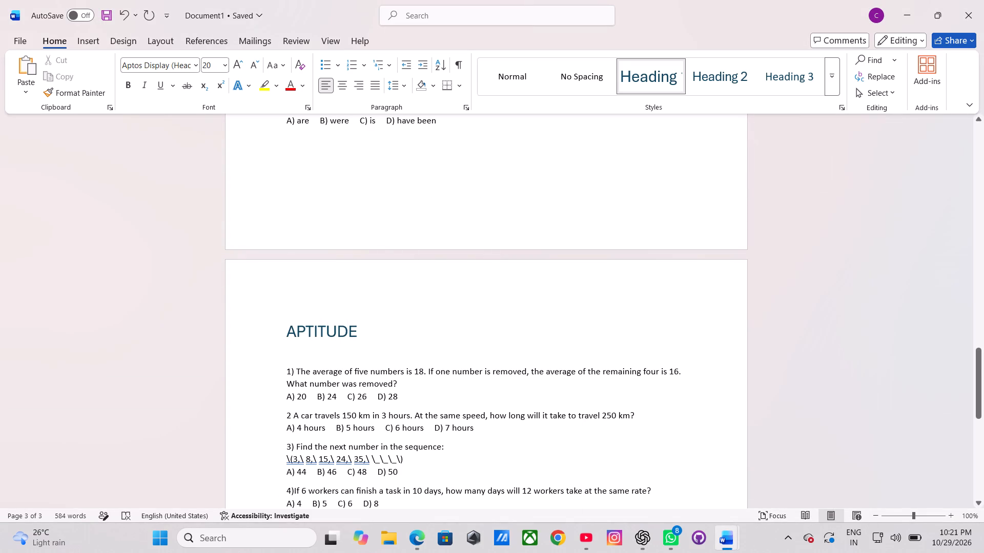
Save the test paper as "SANKALP CLASS 10 _NOVEMBER" in the OneDrive Documents folder.
scroll(464, 311, down, 4)
scroll(464, 312, up, 20)
scroll(464, 312, up, 8)
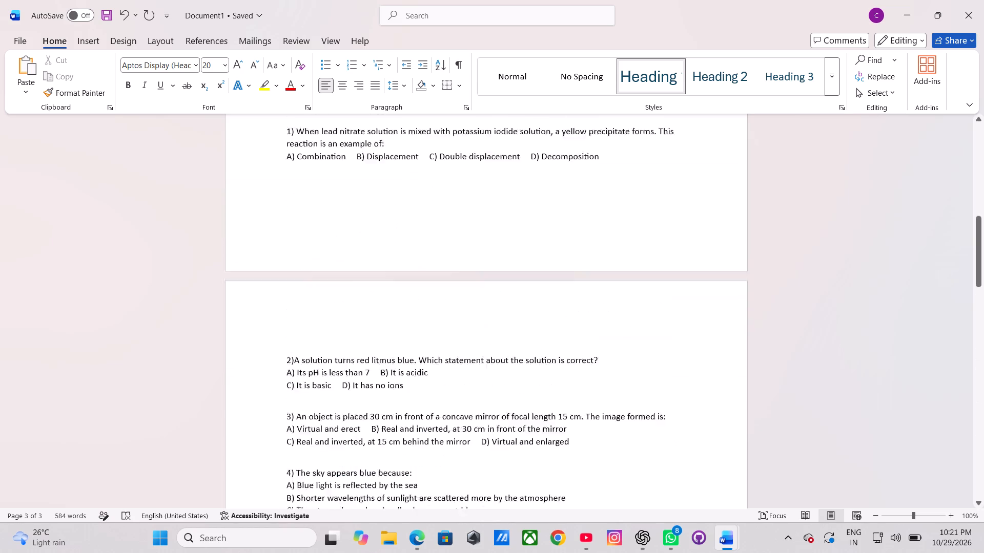
scroll(464, 310, up, 20)
scroll(464, 310, up, 1)
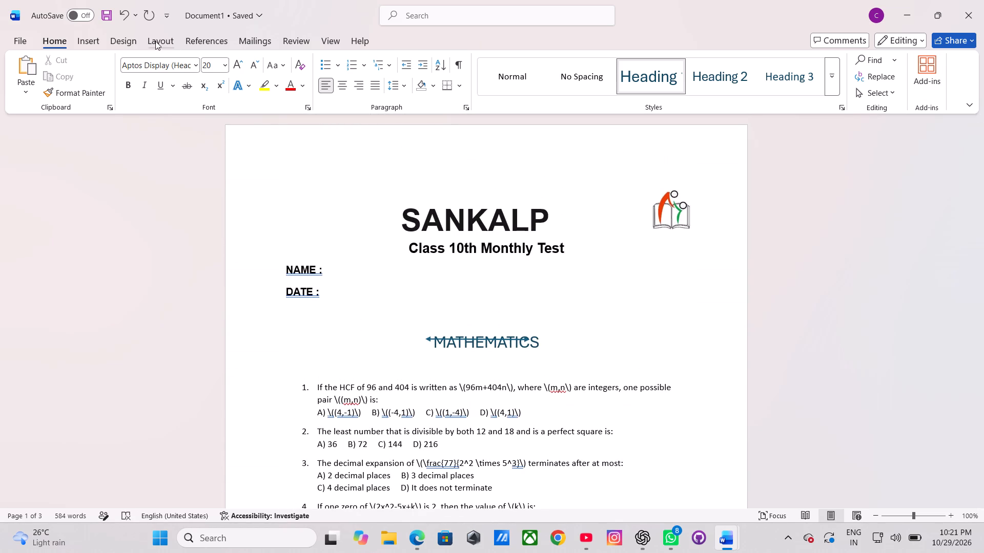
click(99, 7)
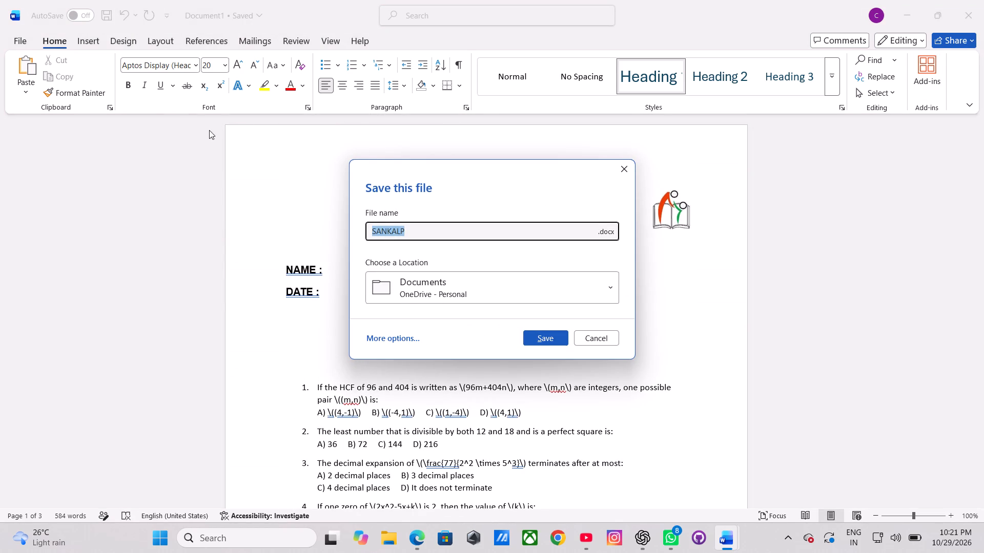
key(space)
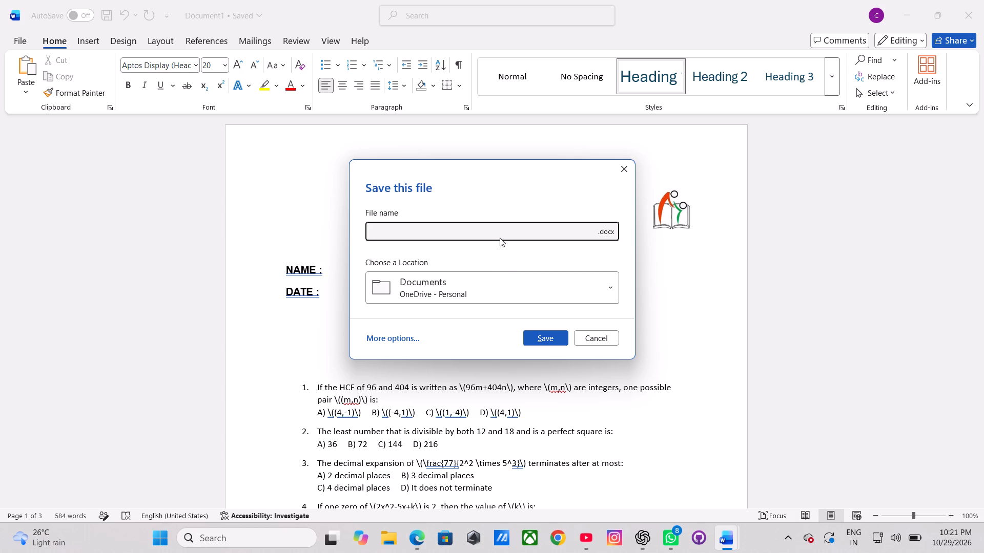
text(SANKALP)
key(space)
text(CLASS 10)
key(space)
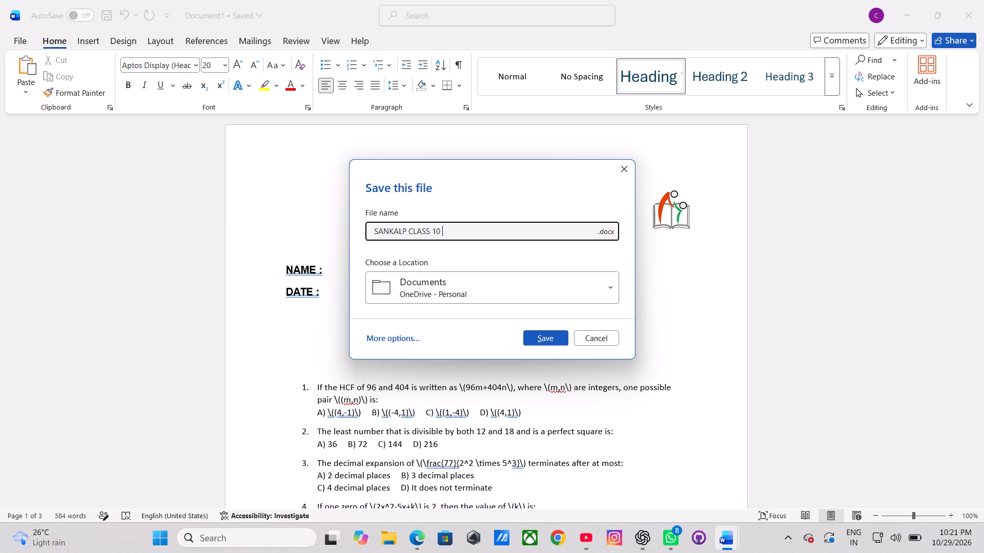
text(NO)
key(BackSpace)
key(BackSpace)
key(shift+underscore)
text(NOVEMBE)
key(r)
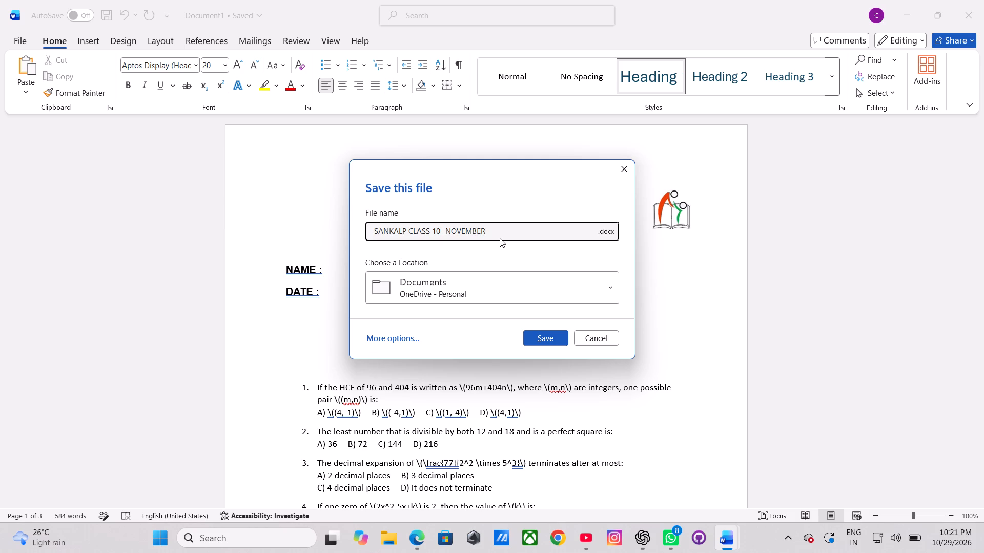
click(562, 336)
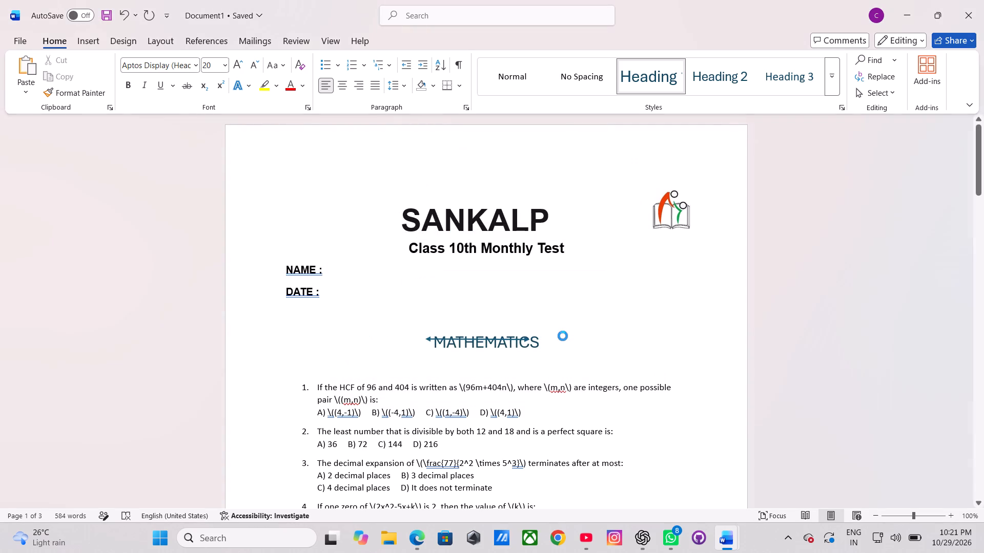
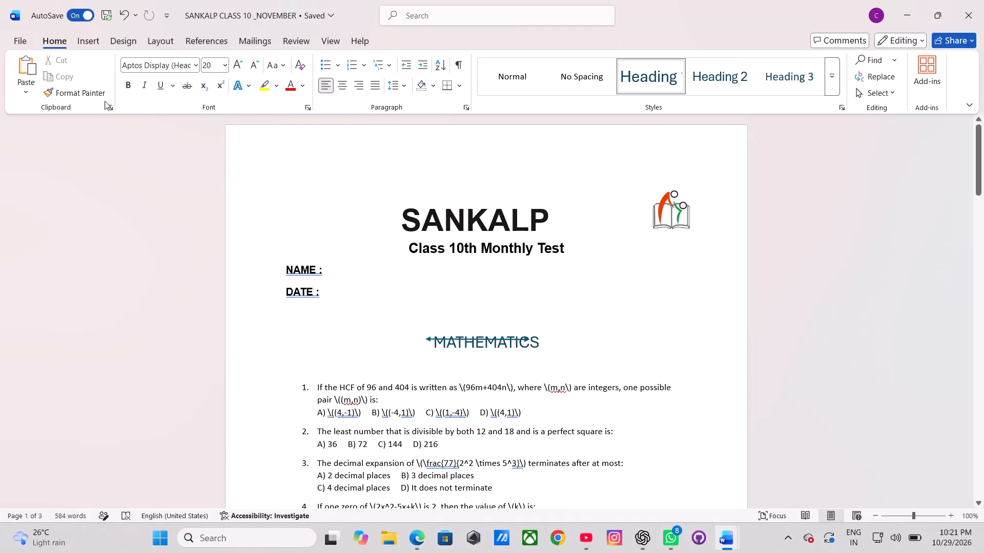
Switch to Chrome, search for "WORD TO PDF CONVERTER" and open iLovePDF's Word to PDF page.
click(19, 45)
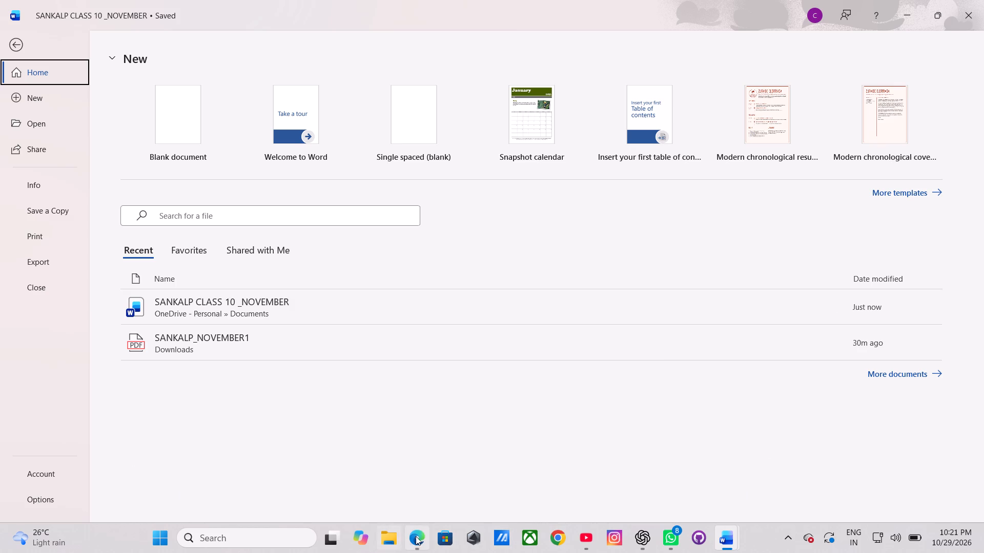
click(565, 533)
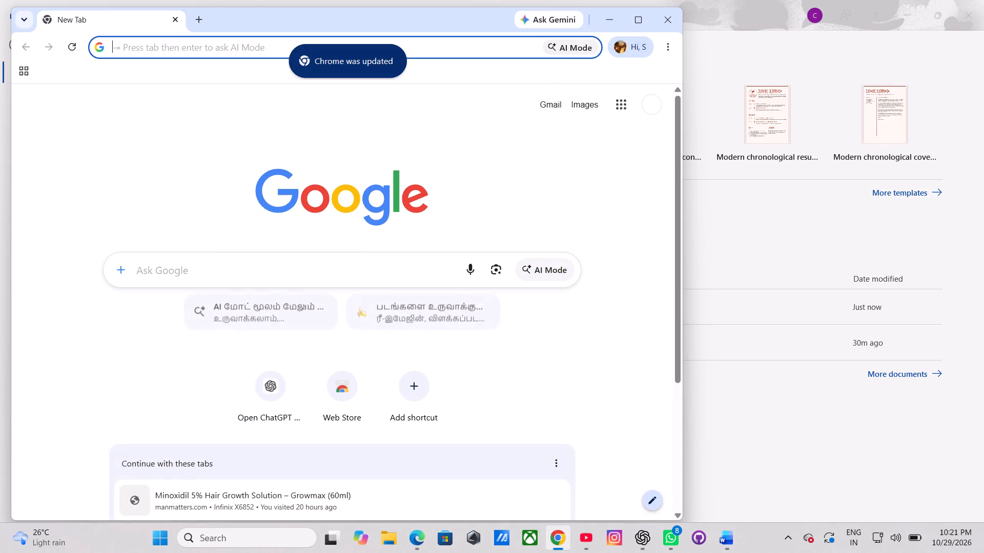
click(360, 269)
text(WORD TO PDF CONVERTER)
key(Return)
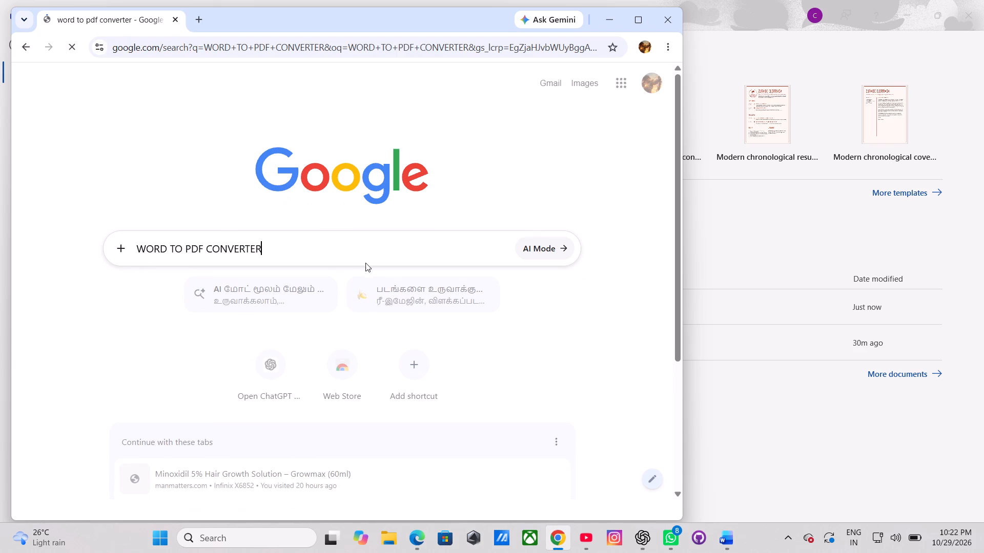
click(304, 206)
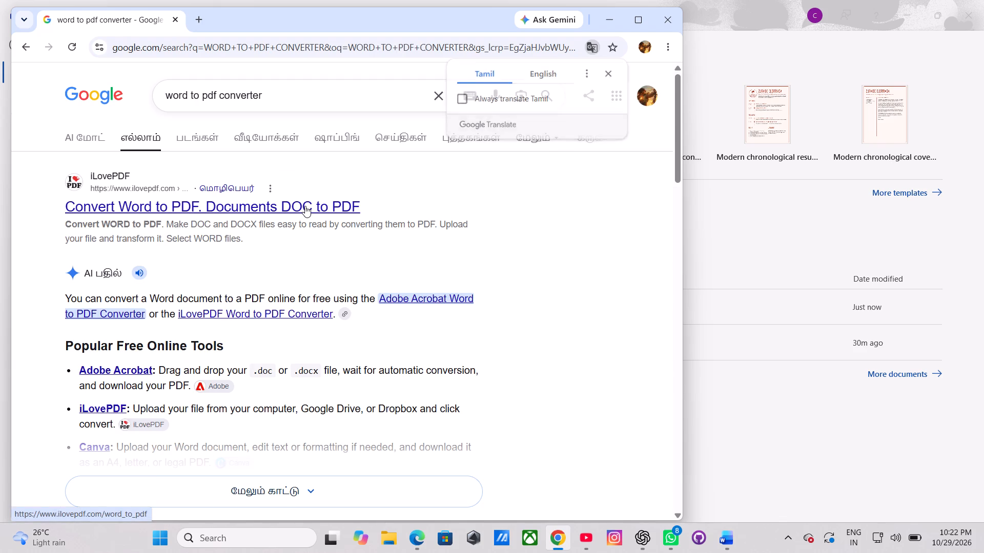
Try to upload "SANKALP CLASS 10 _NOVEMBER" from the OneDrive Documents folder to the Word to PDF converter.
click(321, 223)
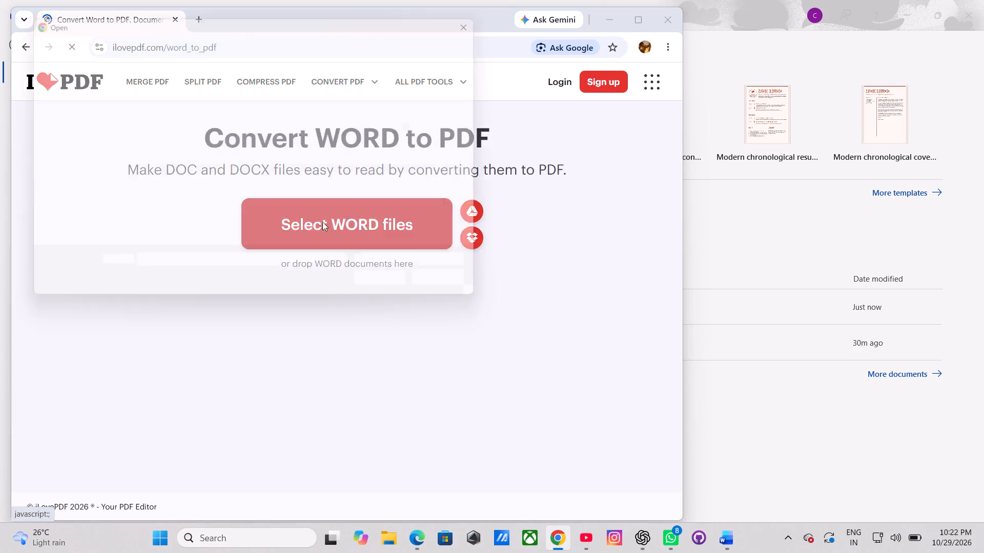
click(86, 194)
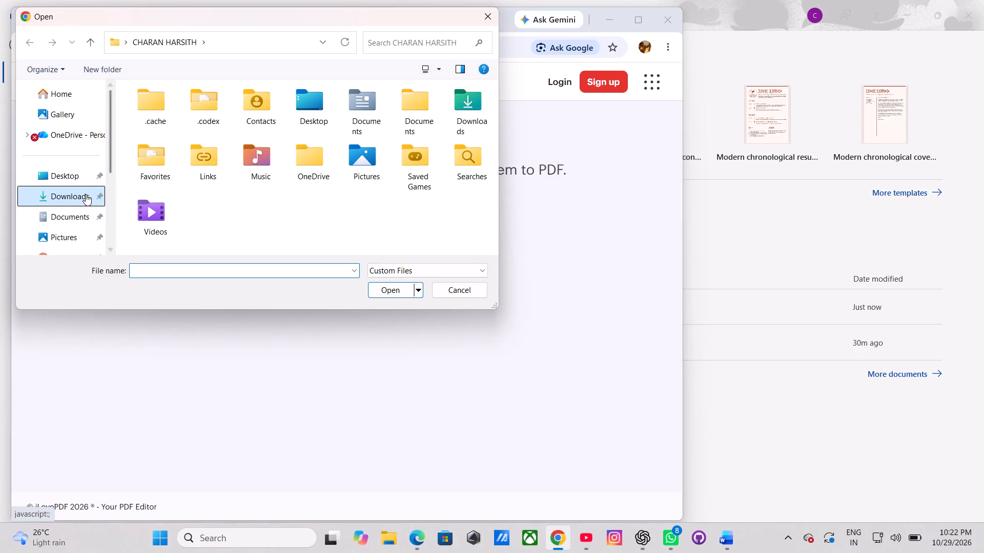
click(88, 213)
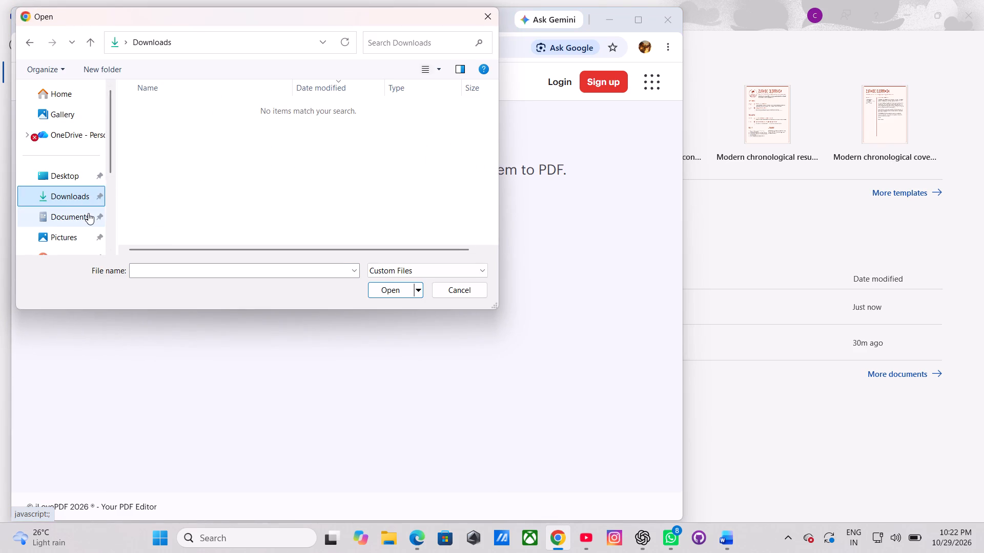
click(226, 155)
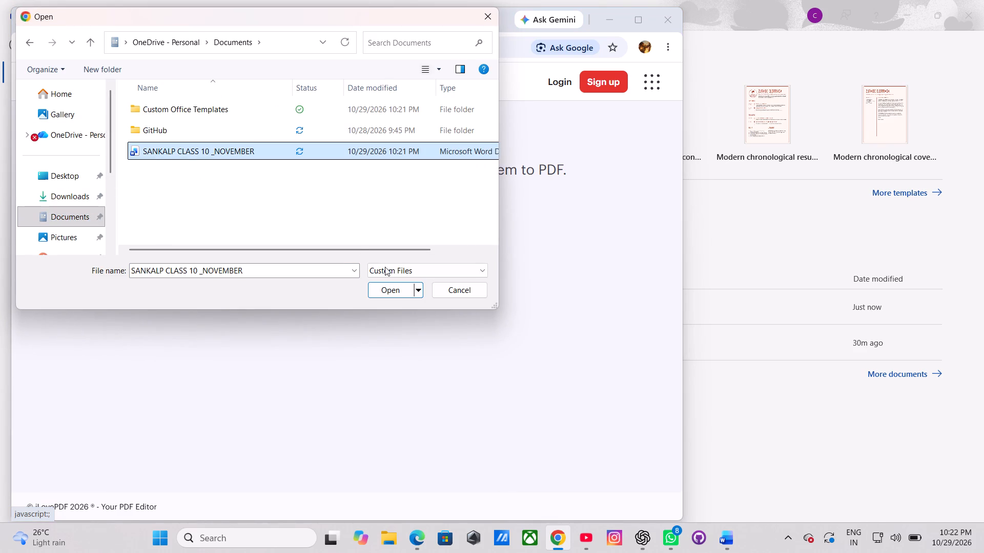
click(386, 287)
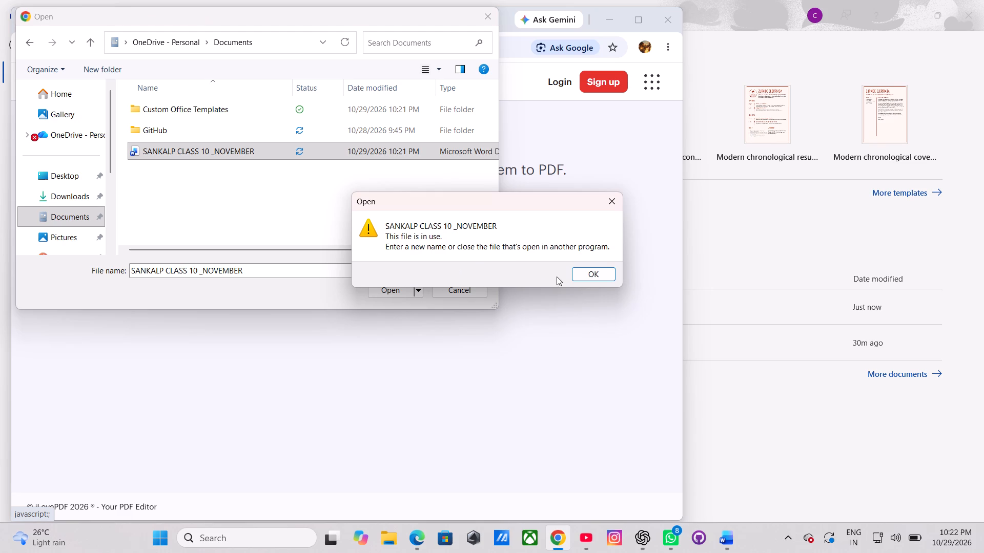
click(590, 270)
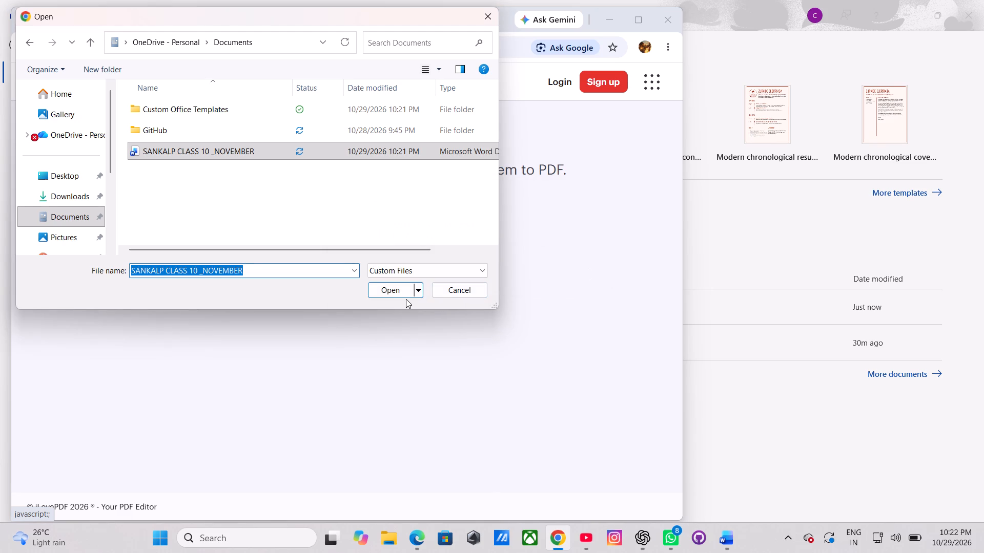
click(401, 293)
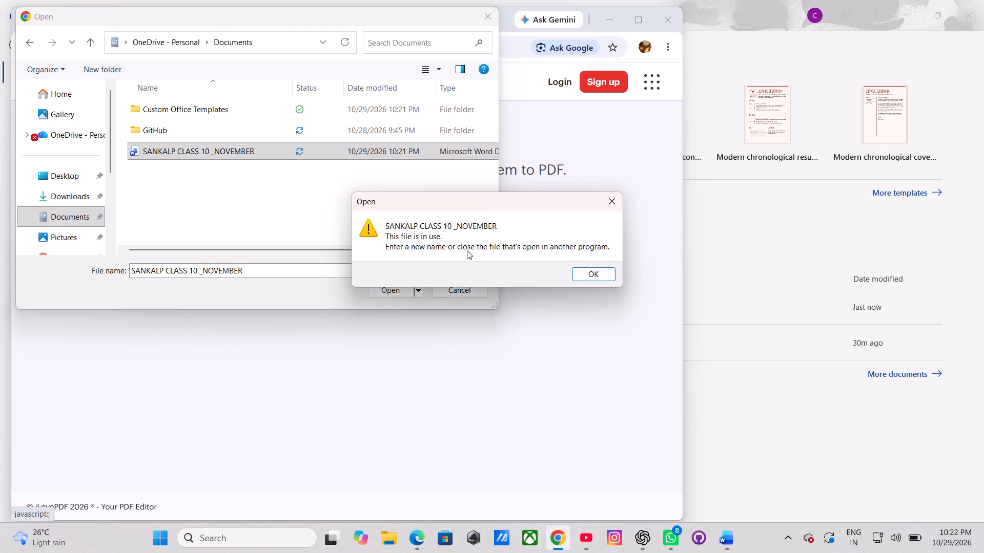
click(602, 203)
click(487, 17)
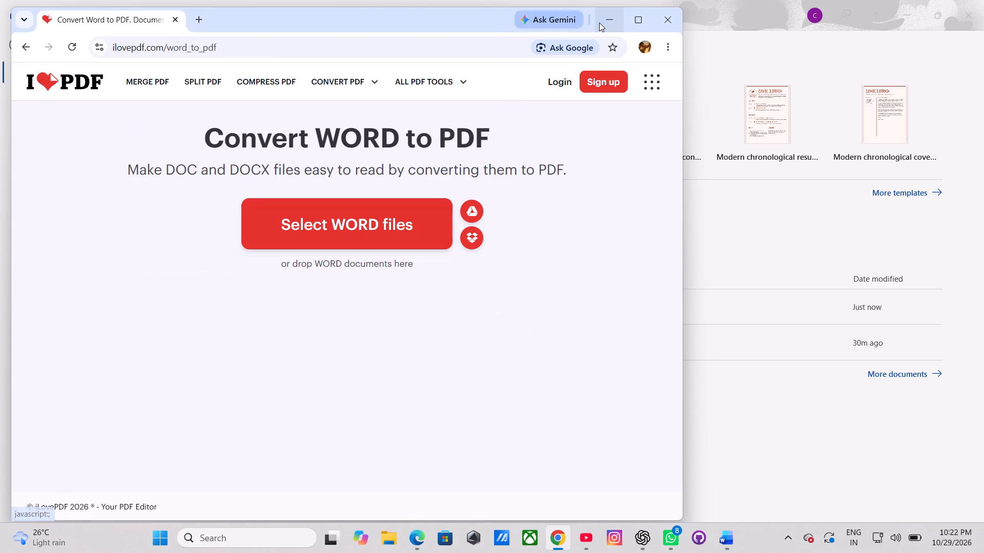
Close the SANKALP CLASS 10 _NOVEMBER and SANKALP_NOVEMBER1 documents in Word, discarding the changes to SANKALP_NOVEMBER1.
click(602, 23)
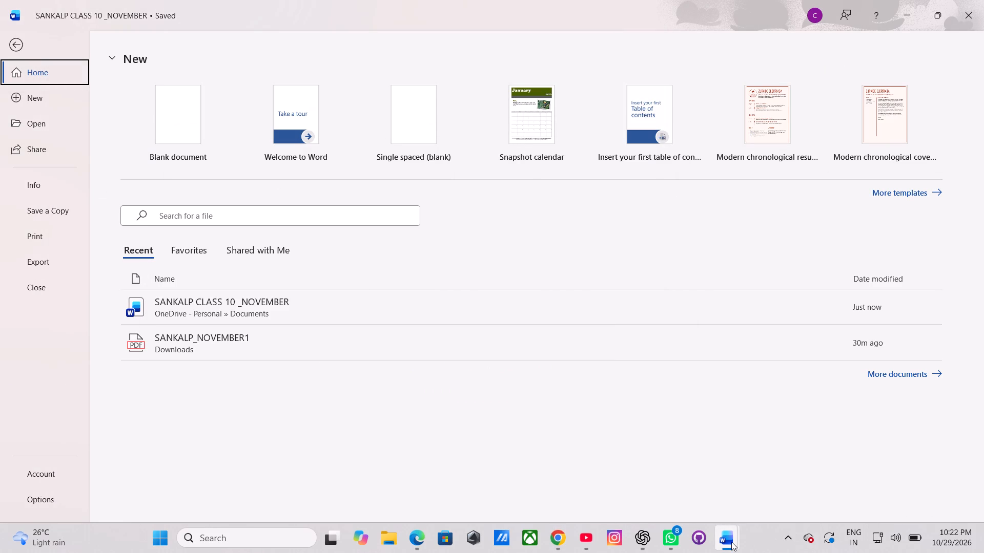
click(855, 424)
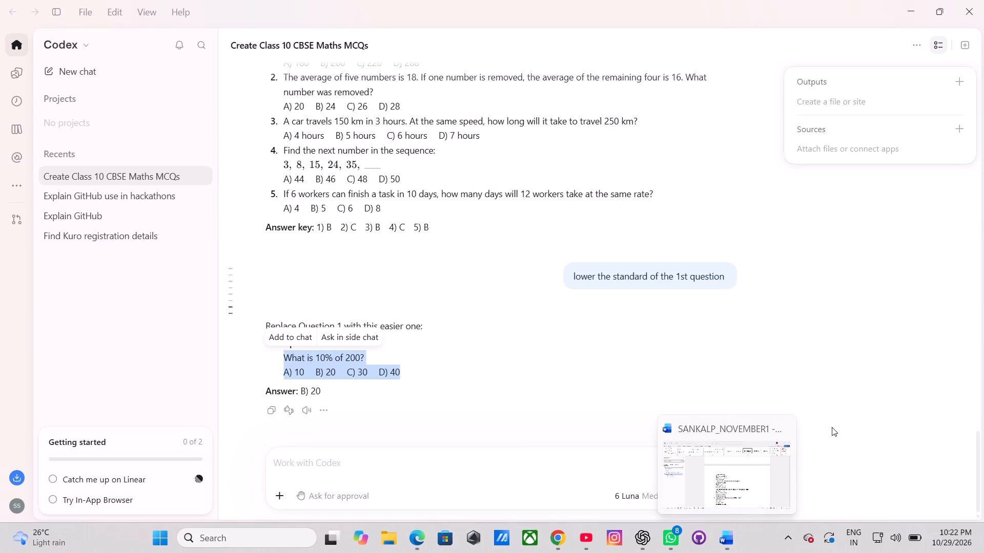
click(776, 420)
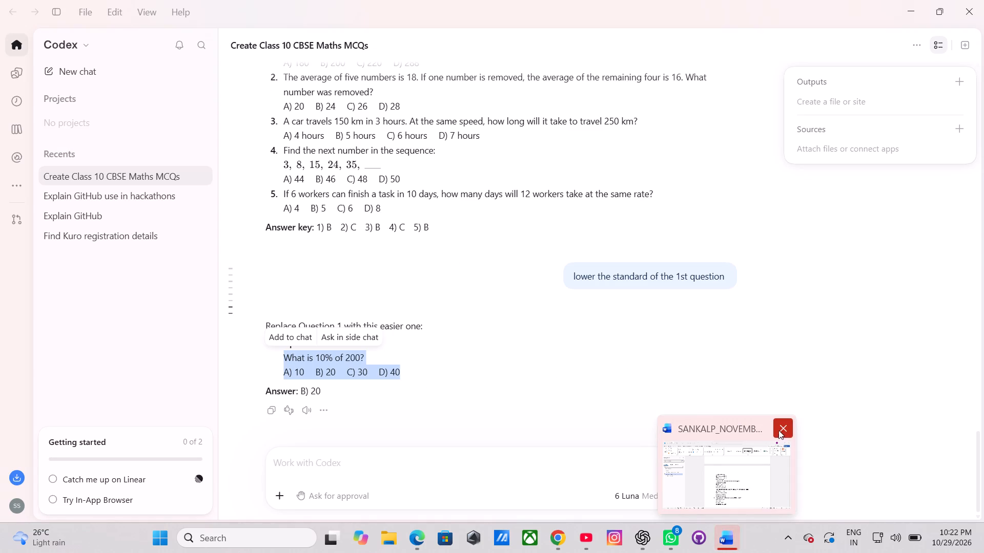
click(779, 430)
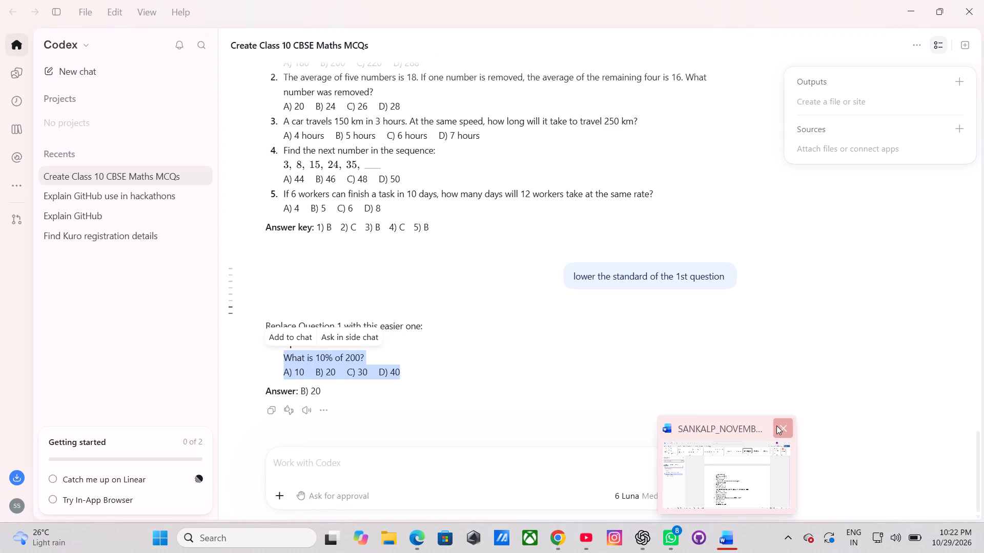
click(776, 426)
click(780, 426)
right_click(780, 426)
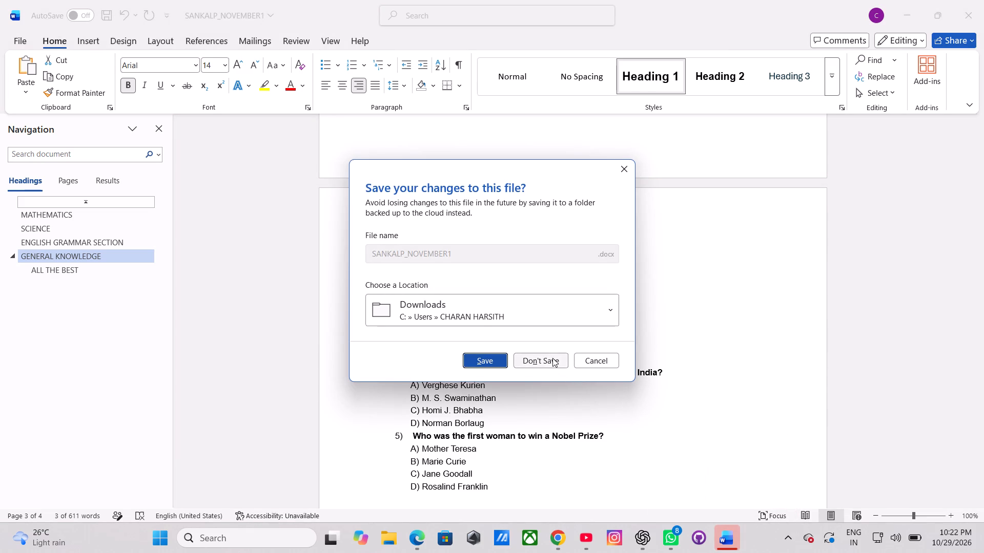
click(550, 355)
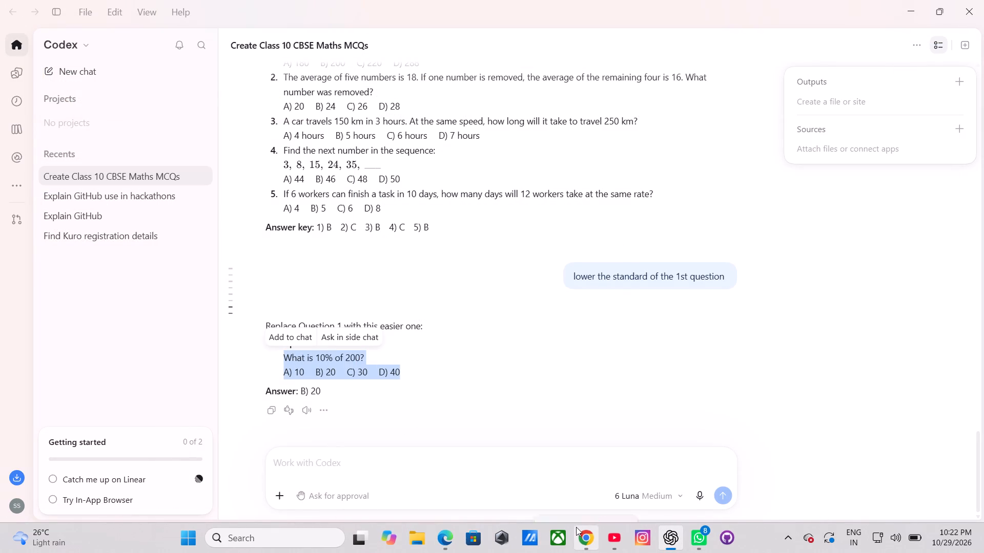
Return to iLovePDF in Chrome, upload "SANKALP CLASS 10 _NOVEMBER" from the Documents folder and convert it to PDF.
click(575, 495)
click(400, 249)
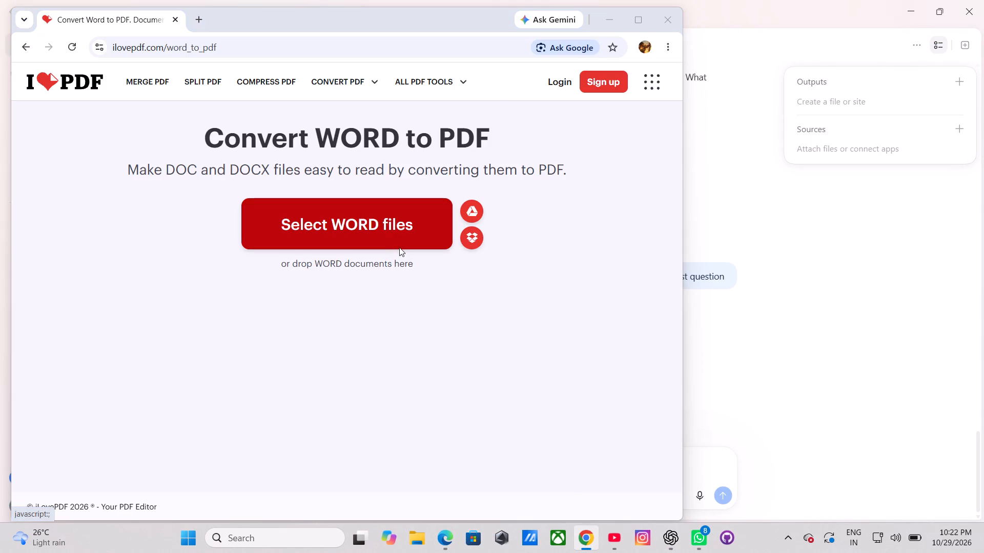
click(79, 209)
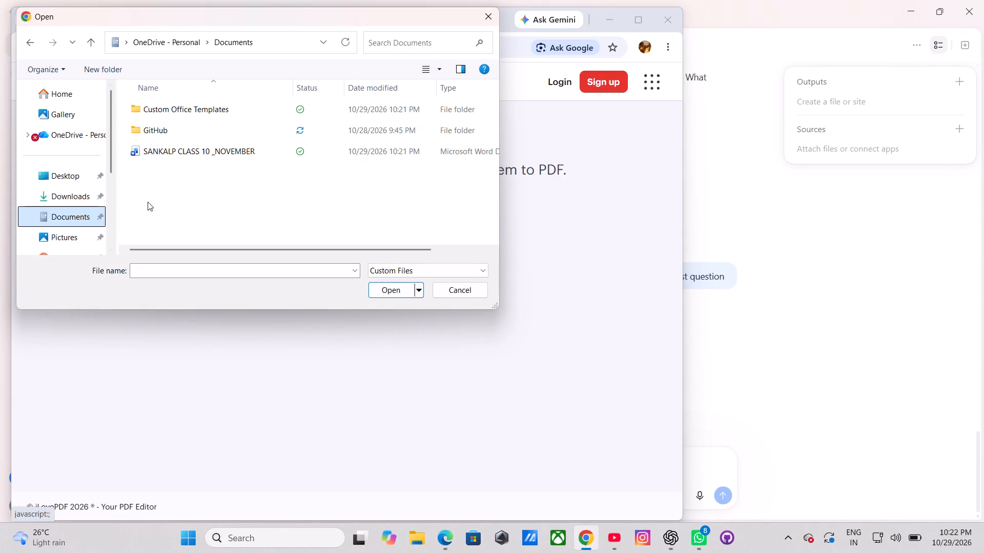
click(212, 153)
click(388, 293)
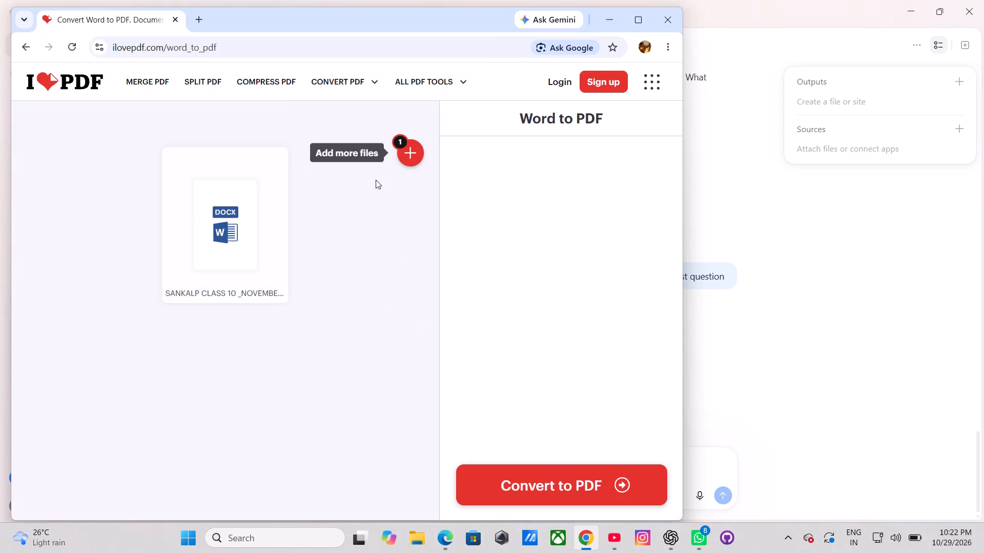
click(566, 484)
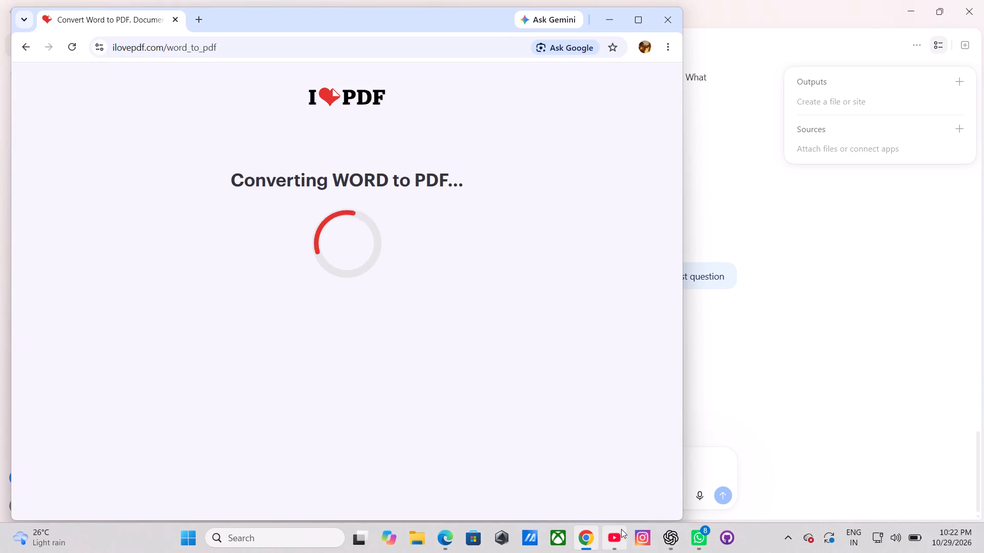
Switch to YouTube in Edge and play the recommended video "all the stars - sza,kendrick lamar [edit audio] use".
click(611, 480)
scroll(794, 368, down, 1)
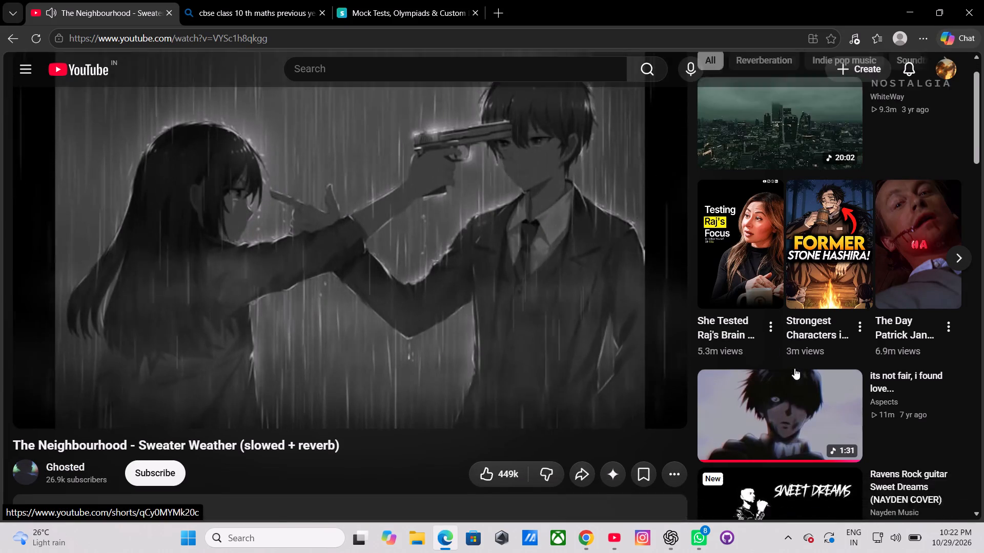
scroll(794, 365, down, 6)
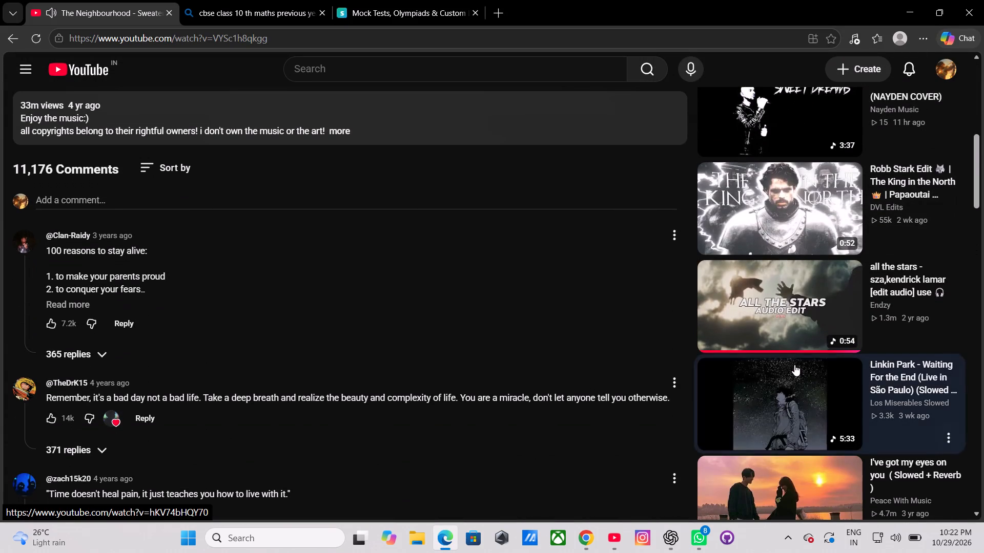
click(799, 320)
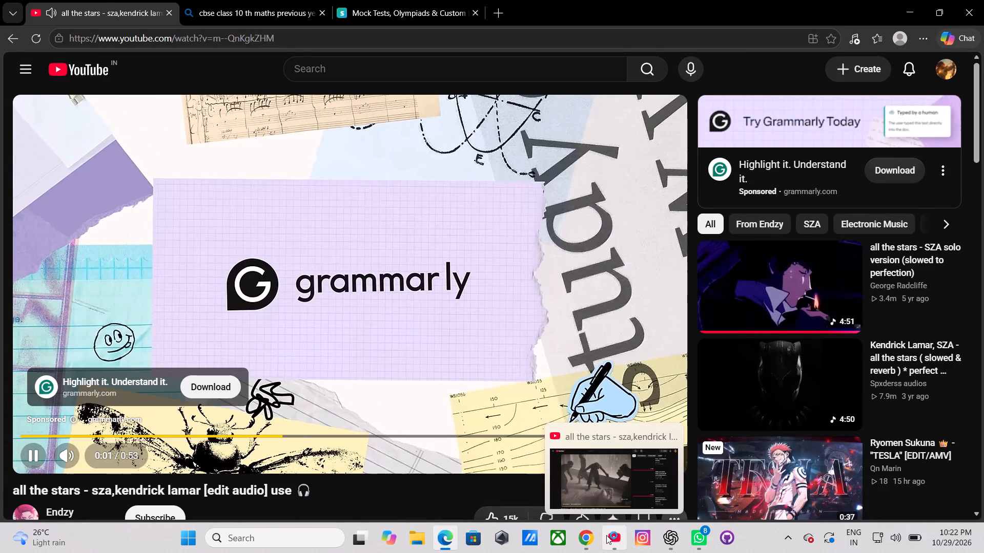
Return to iLovePDF in Chrome and download the converted PDF of the test paper.
click(575, 470)
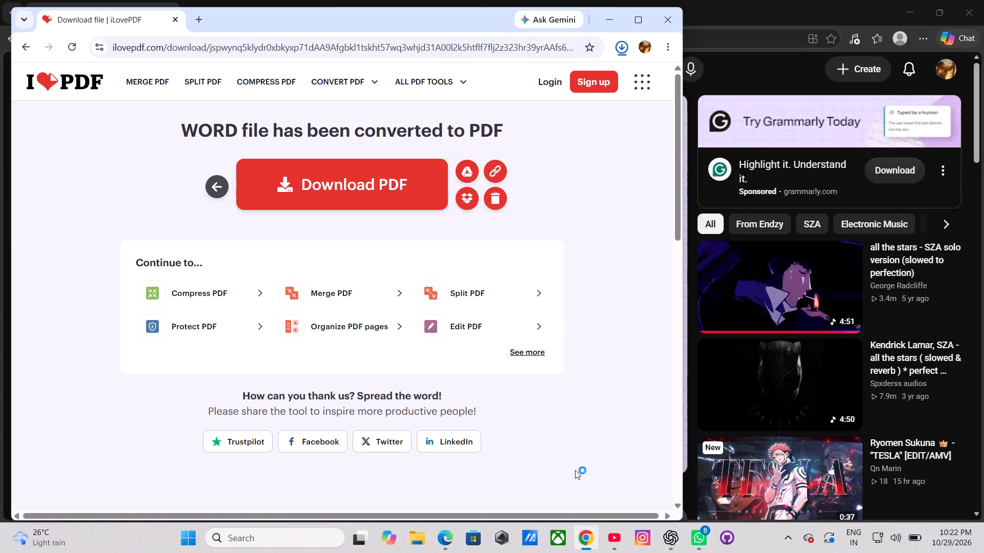
click(266, 183)
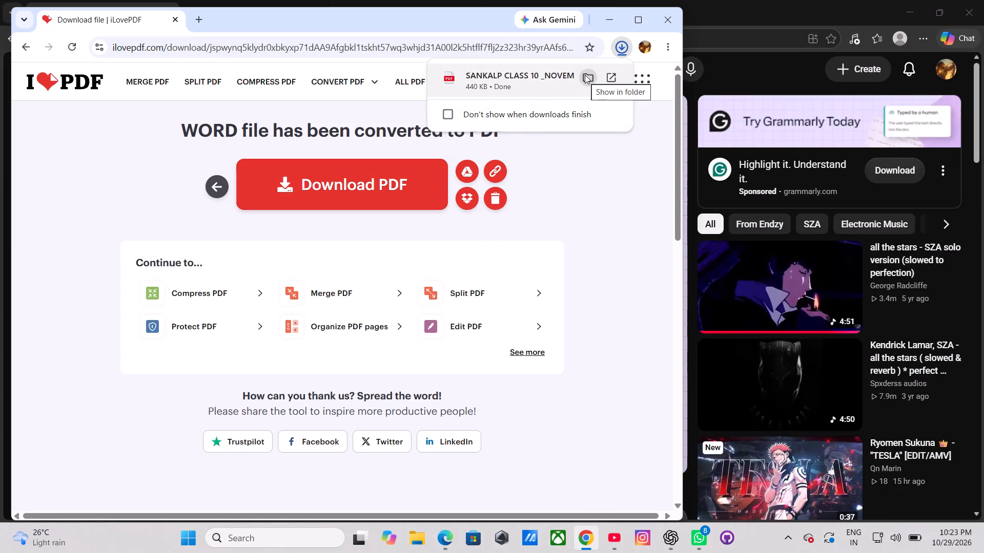
Open the downloaded PDF and review the layout of its mathematics, science, English grammar and aptitude sections, then minimise Chrome.
click(613, 81)
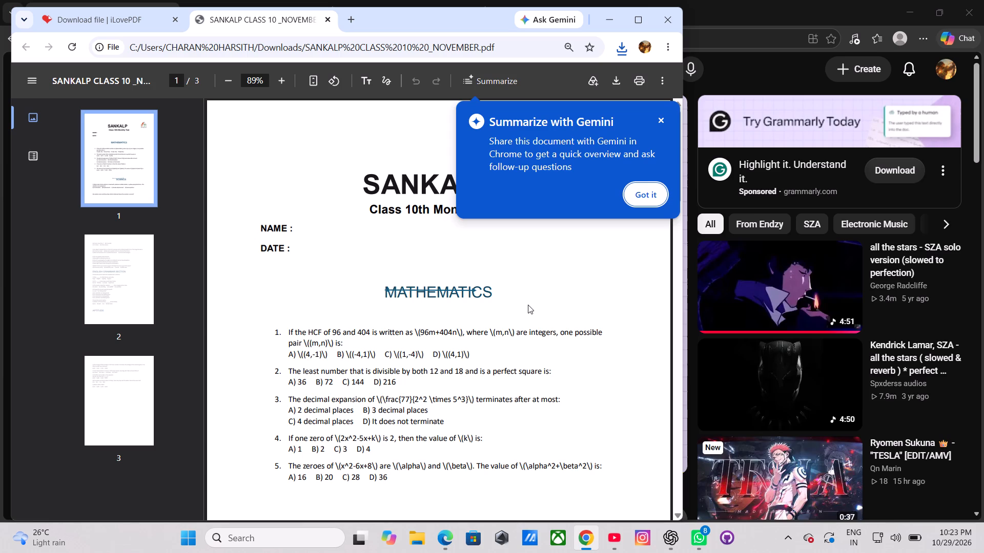
scroll(529, 301, down, 4)
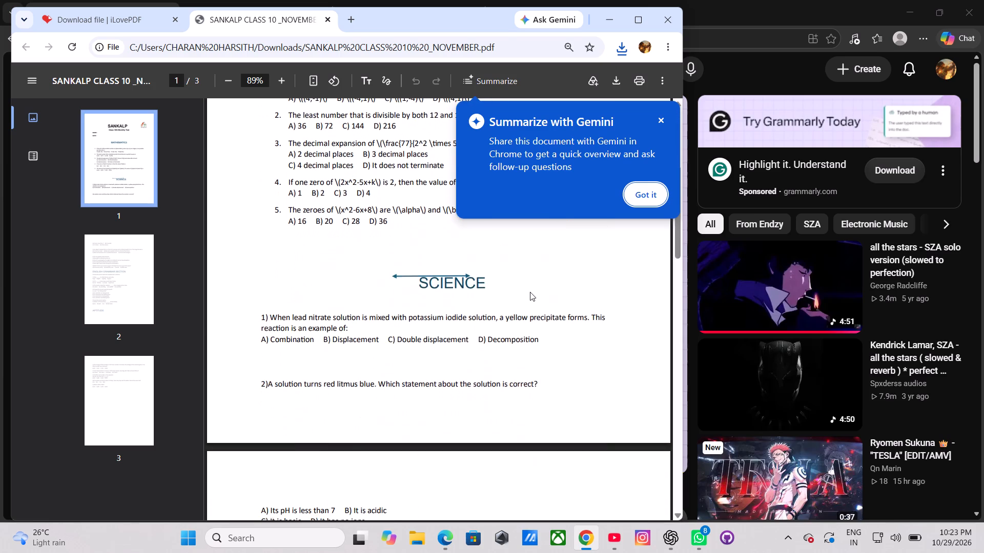
scroll(530, 291, down, 9)
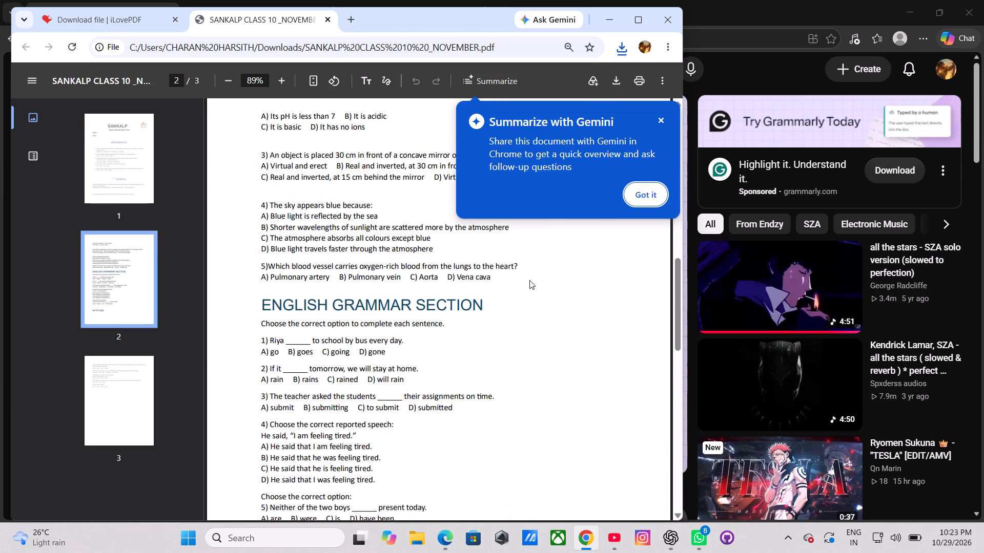
scroll(529, 280, down, 5)
scroll(529, 268, up, 4)
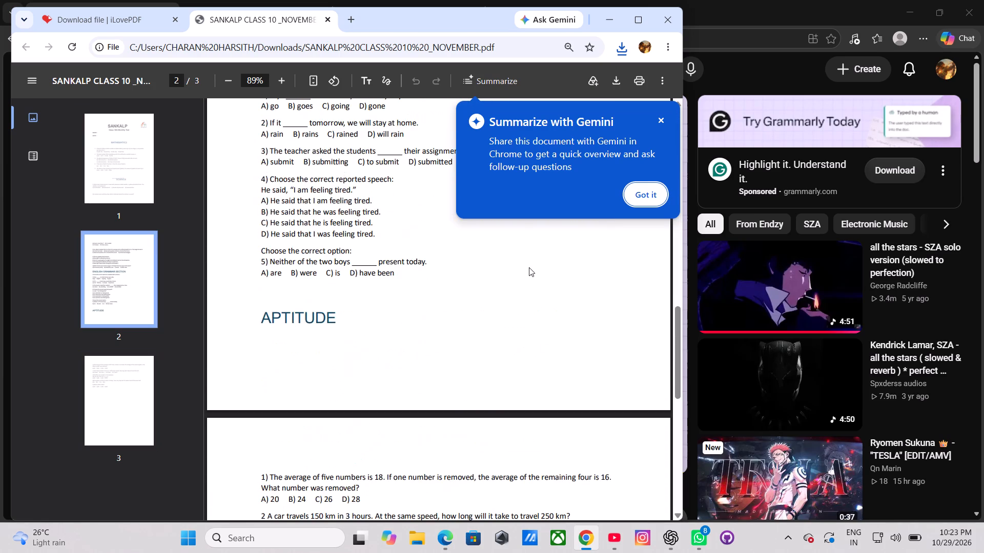
scroll(529, 267, down, 3)
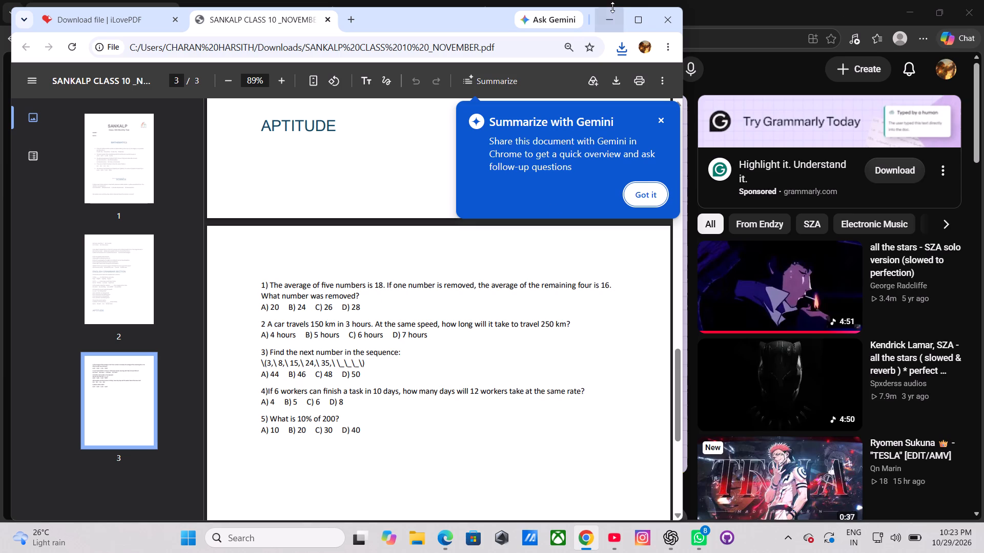
click(611, 24)
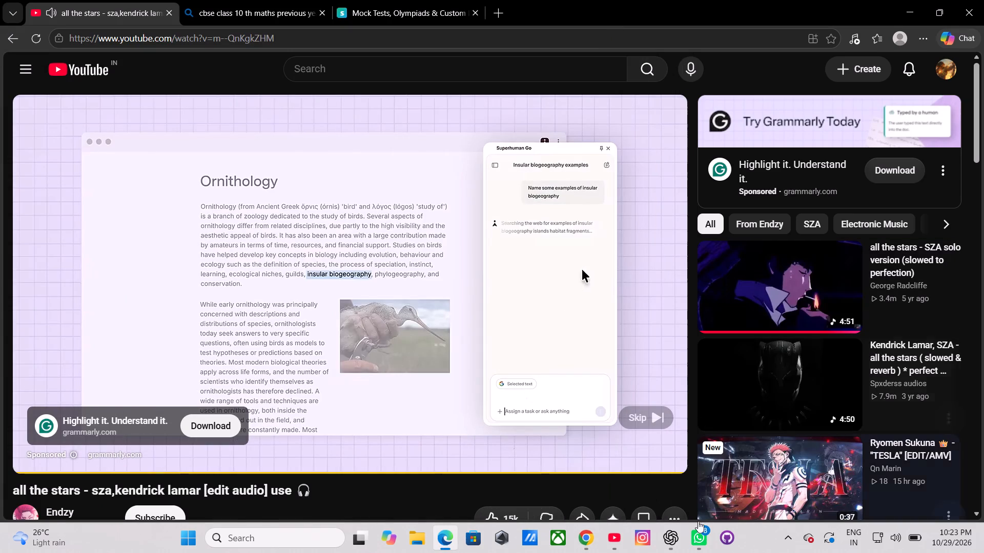
Open Word and load the recent document "SANKALP CLASS 10 _NOVEMBER".
click(287, 534)
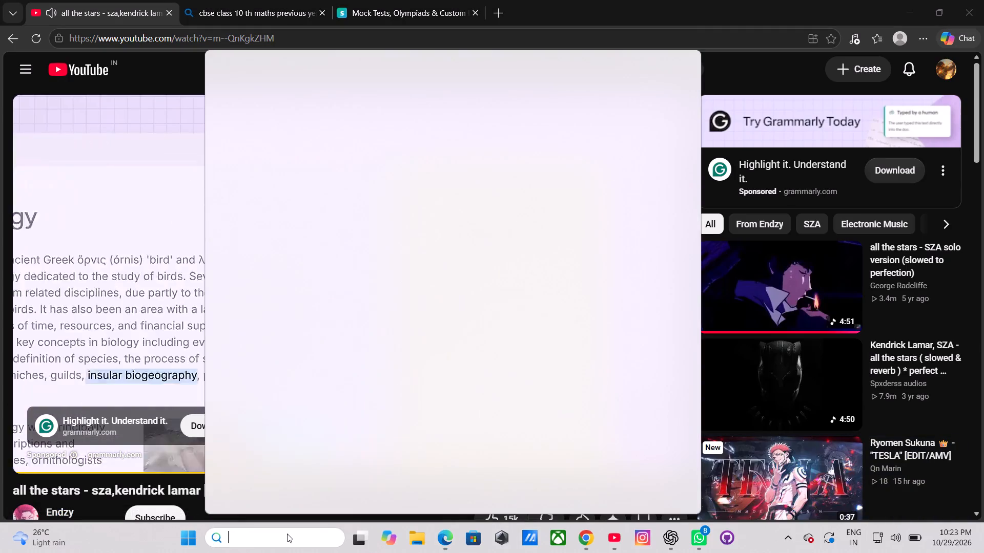
key(w)
text(OR)
key(d)
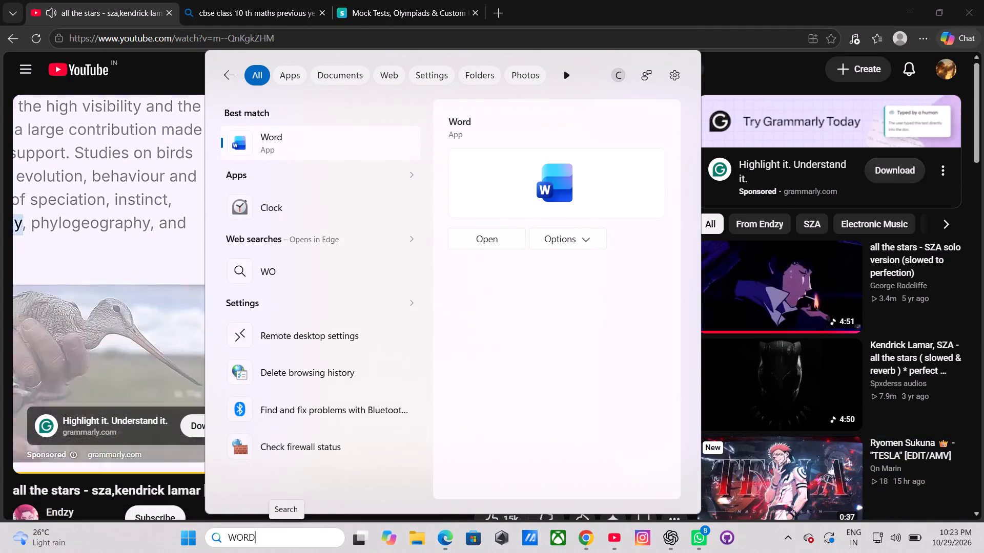
click(475, 234)
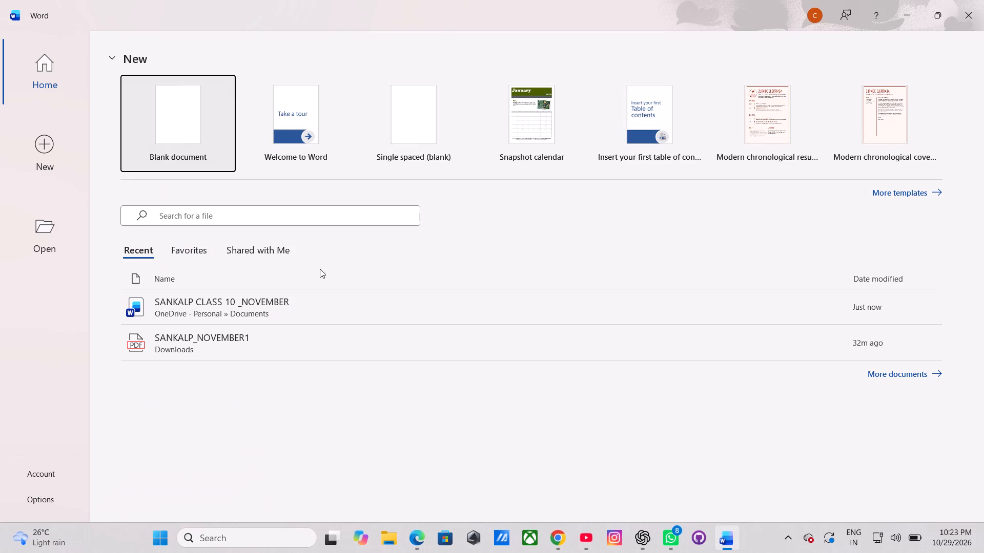
click(318, 297)
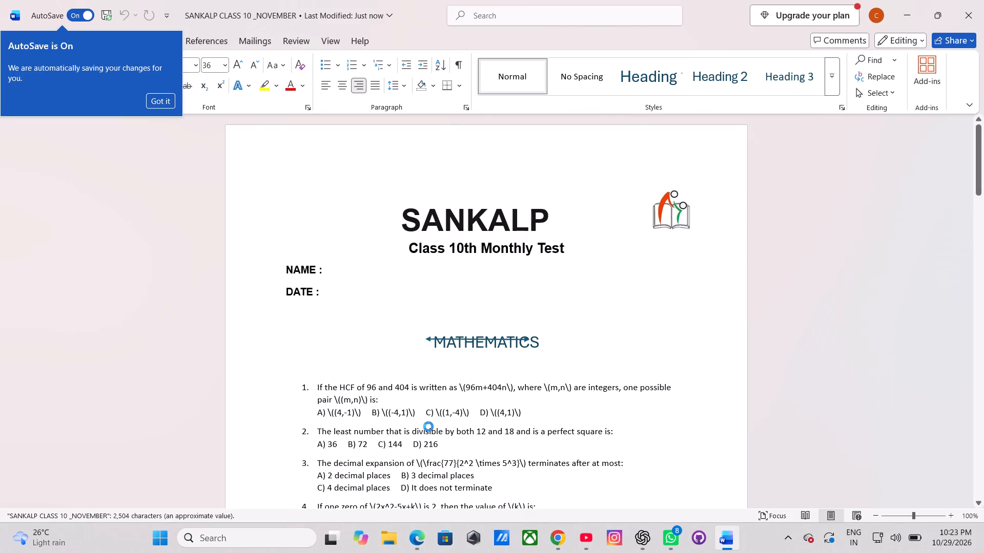
In mathematics question 1, delete the stray backslashes around (96m+404n) and the first (m,n), and the one opening option D.
click(463, 382)
key(BackSpace)
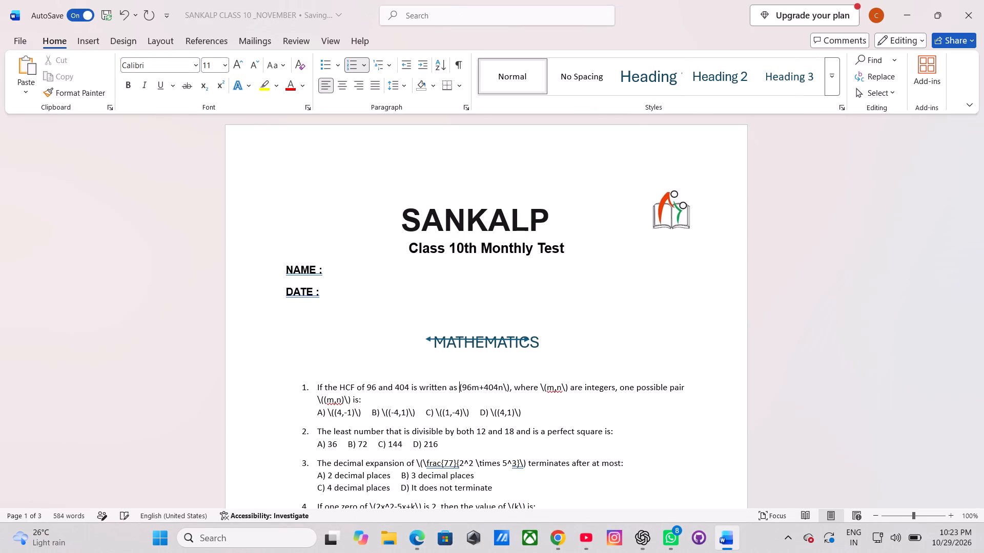
click(507, 389)
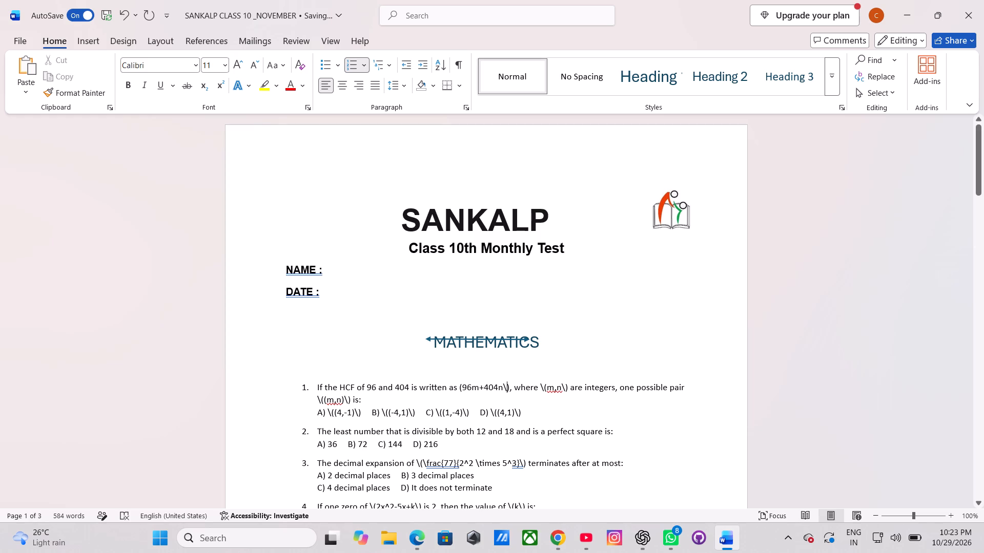
key(BackSpace)
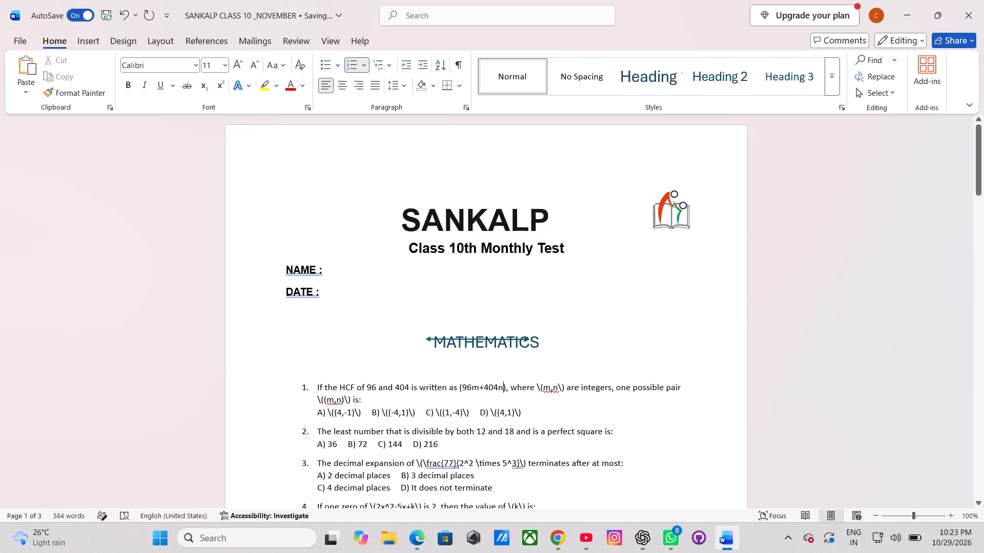
click(559, 387)
click(563, 385)
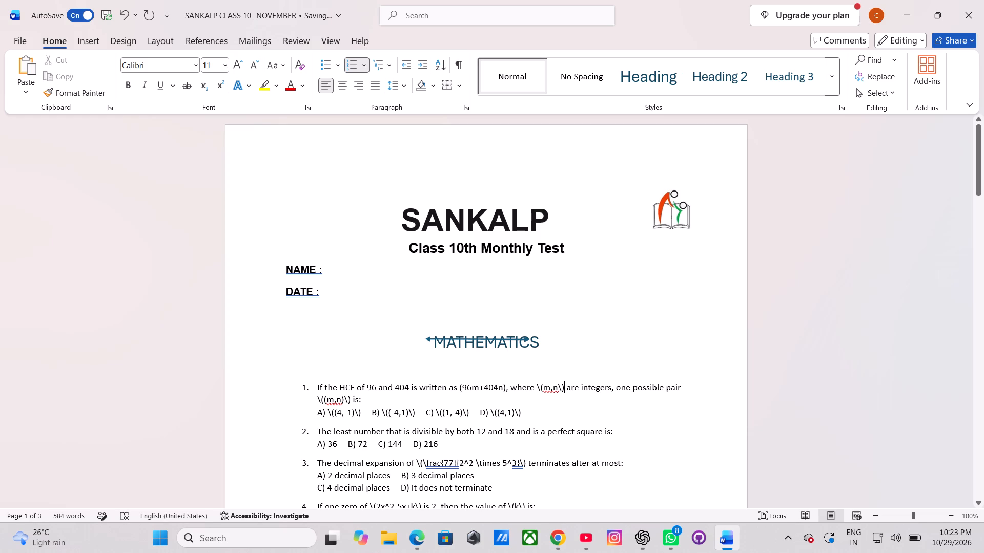
click(562, 383)
key(BackSpace)
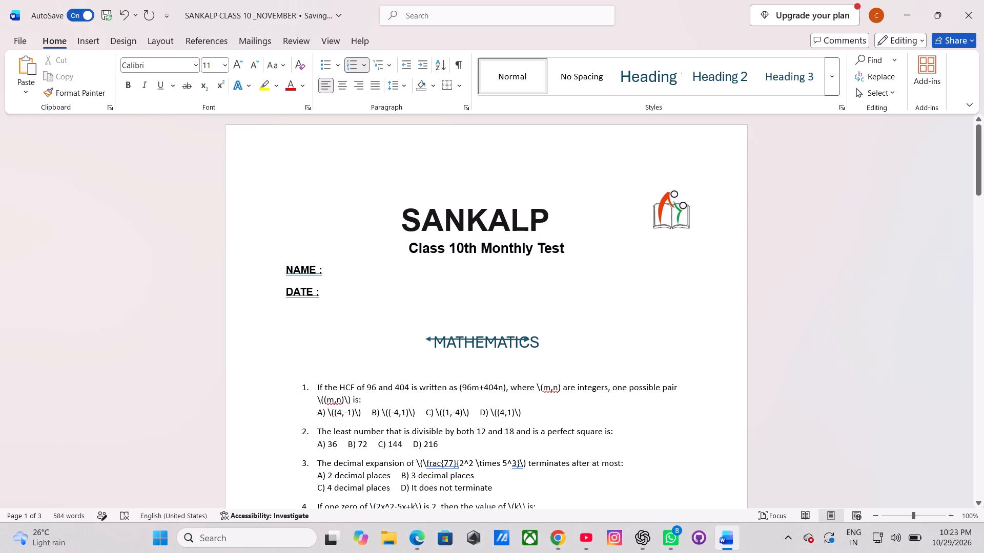
click(540, 388)
key(BackSpace)
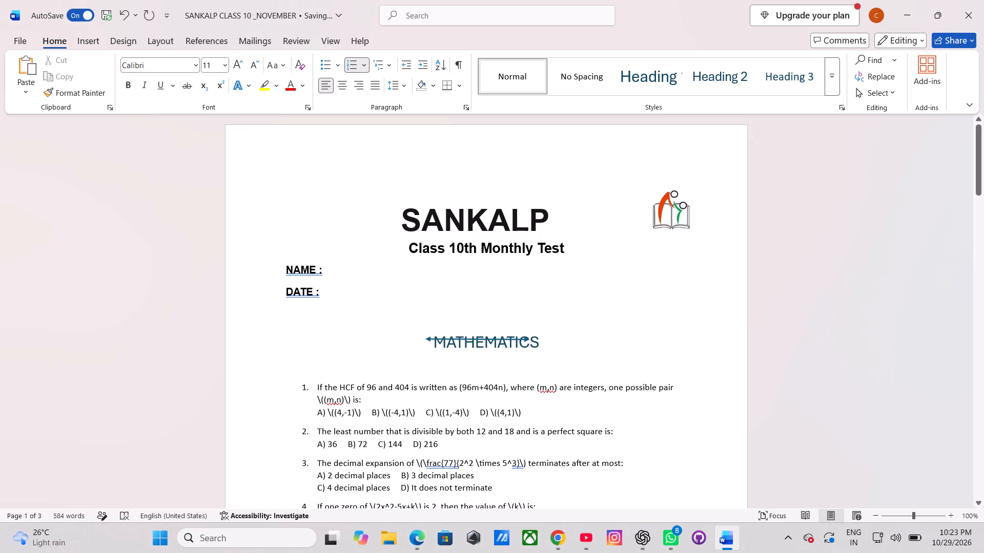
click(493, 413)
key(BackSpace)
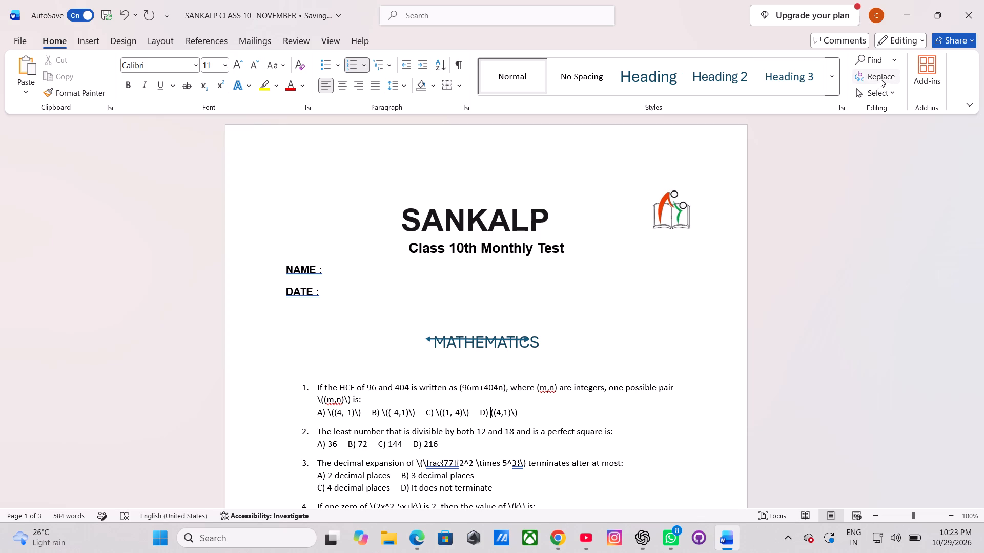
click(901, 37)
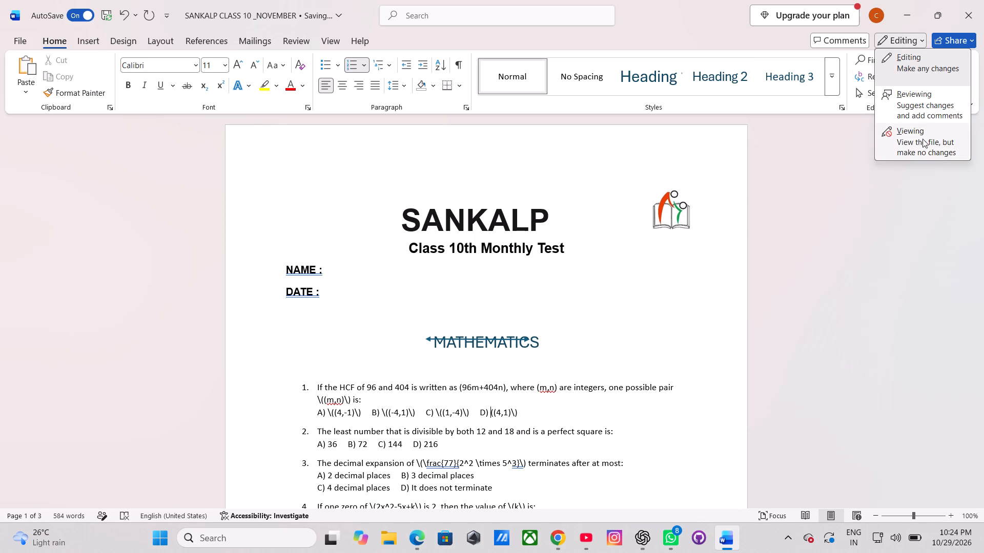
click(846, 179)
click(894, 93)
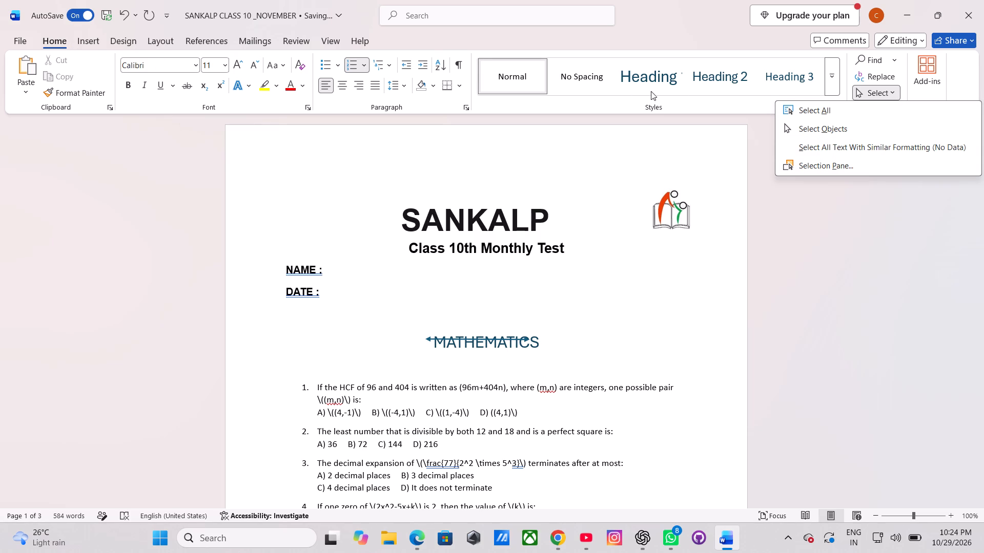
Replace every backslash in the document with a space using Find and Replace.
click(884, 73)
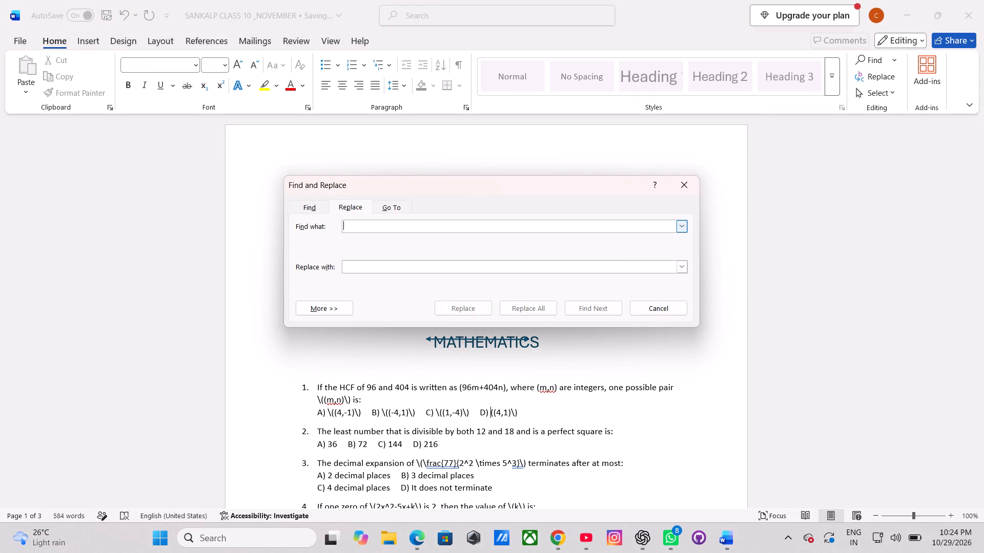
key(backslash)
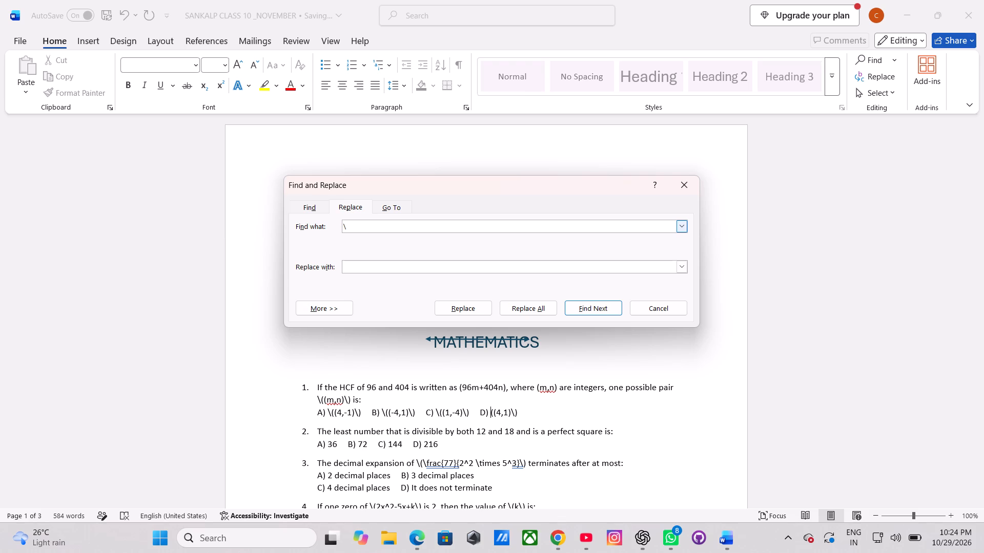
click(640, 264)
key(space)
click(549, 308)
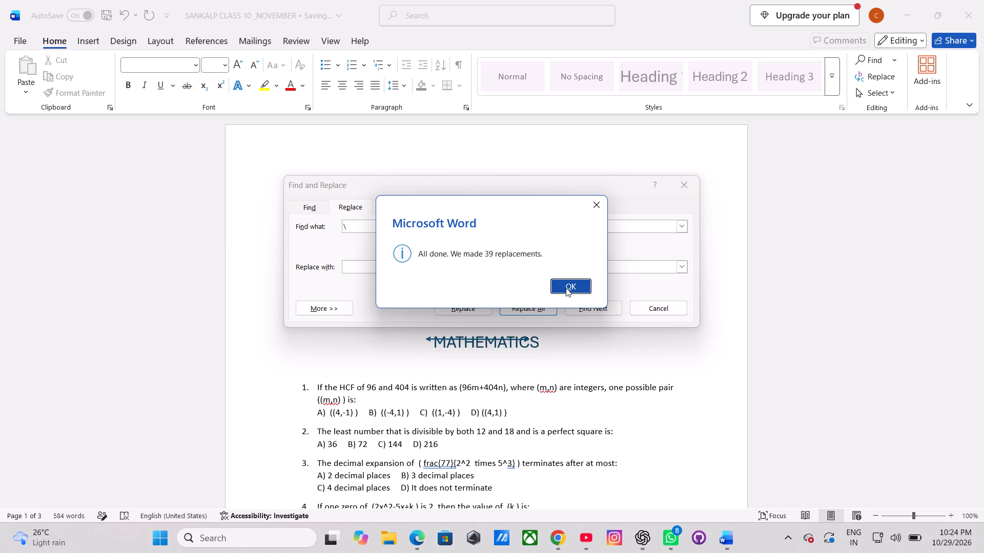
click(566, 287)
click(674, 177)
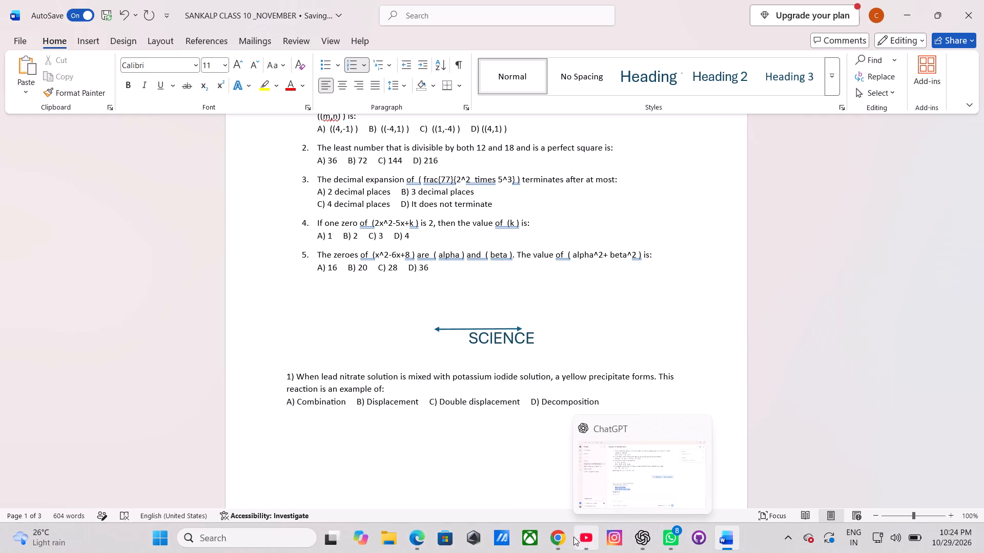
click(552, 507)
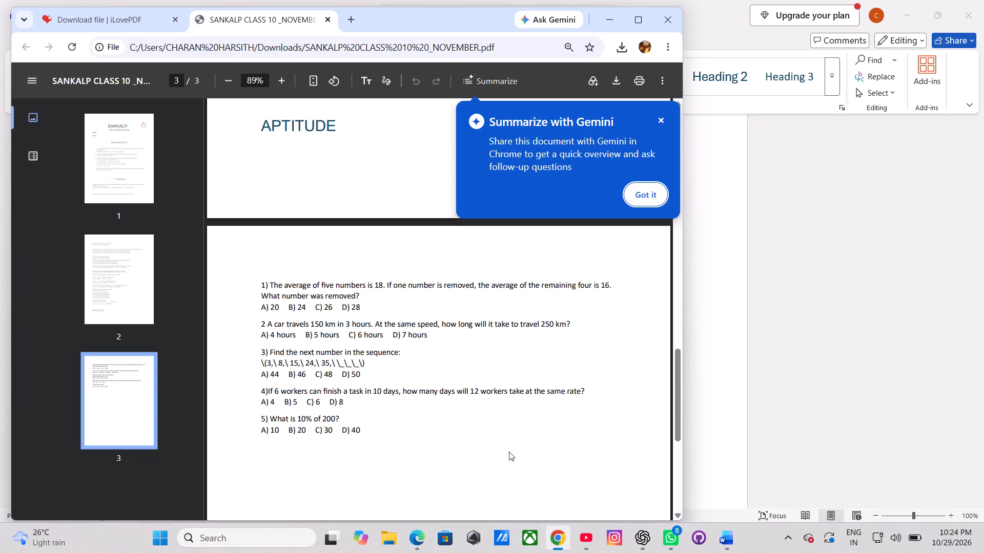
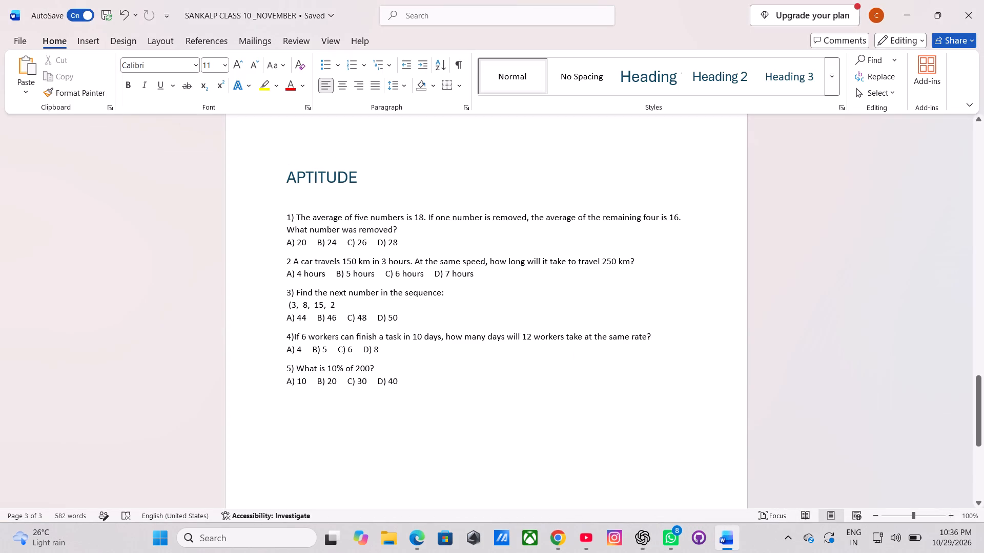
key(4)
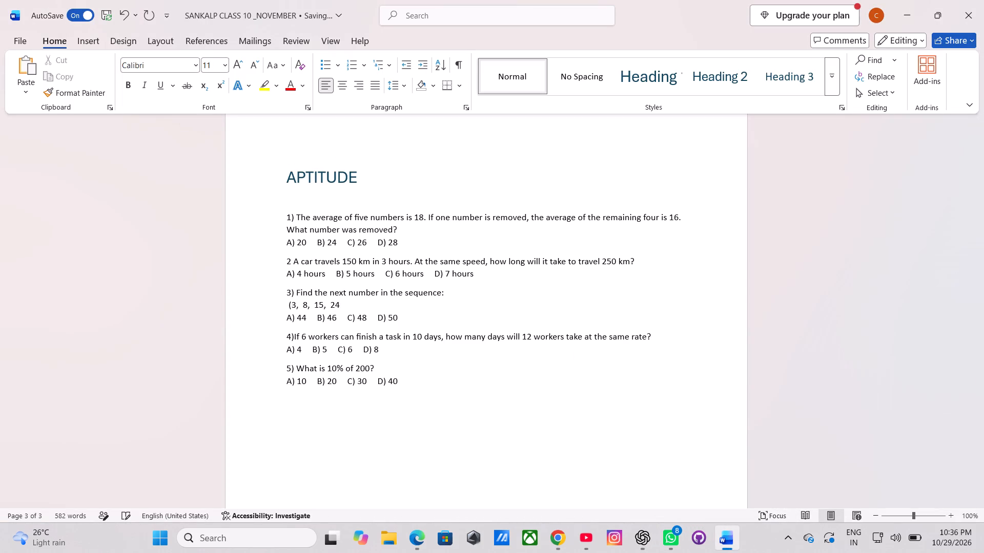
key(comma)
key(space)
key(shift+underscore)
key(shift+parenright)
Recheck the sequence in Codex and insert 35 followed by a comma between 24 and the blank in Word's Aptitude question 3.
click(637, 499)
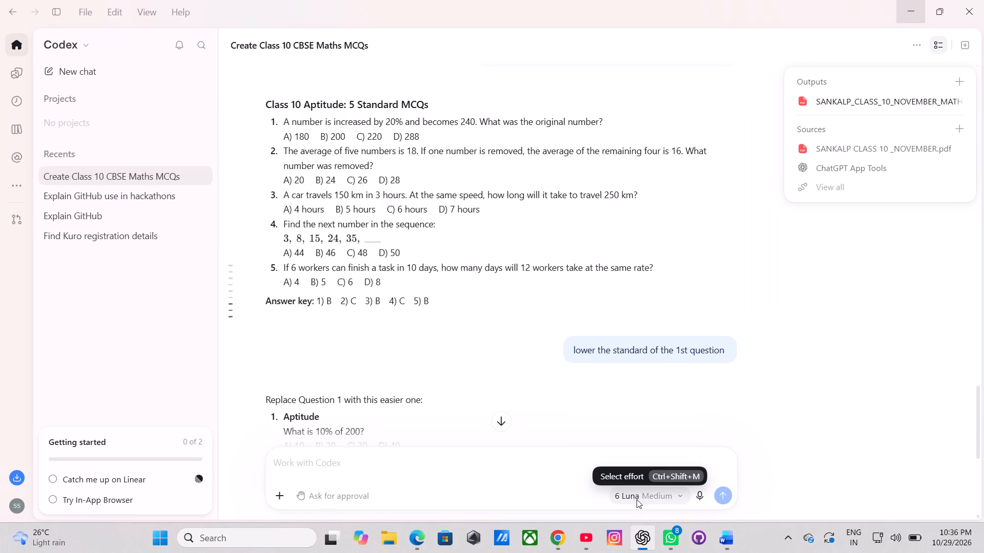
click(719, 546)
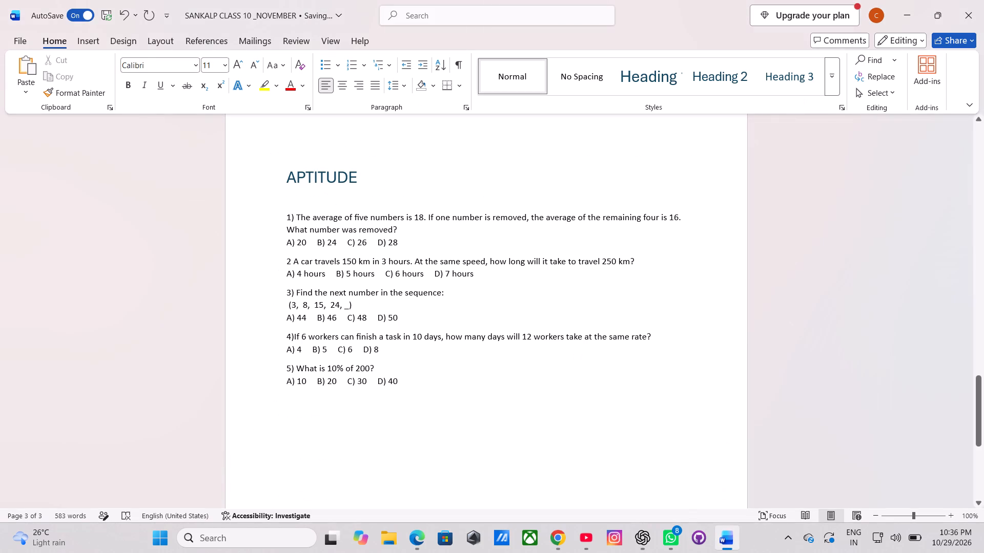
click(343, 304)
text(c 35)
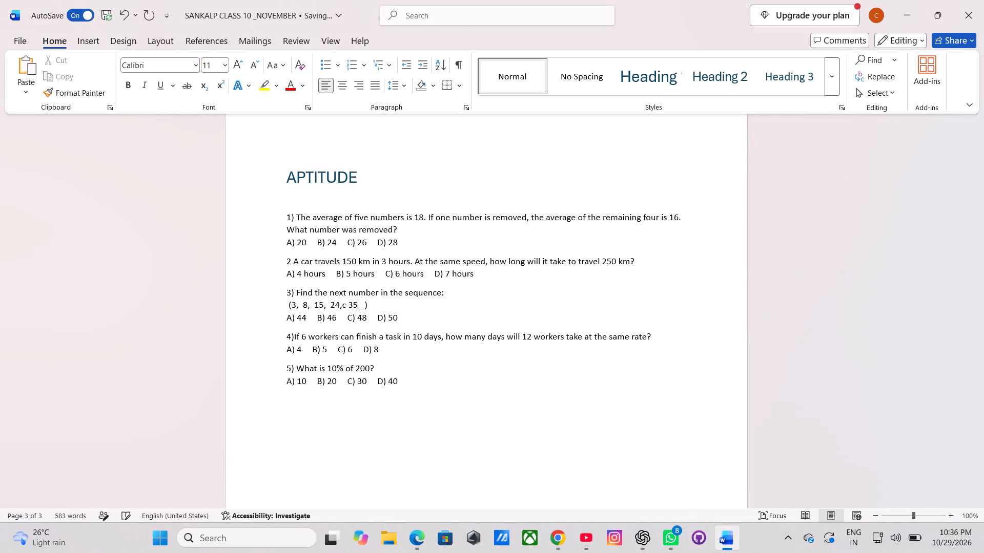
text(,)
key(space)
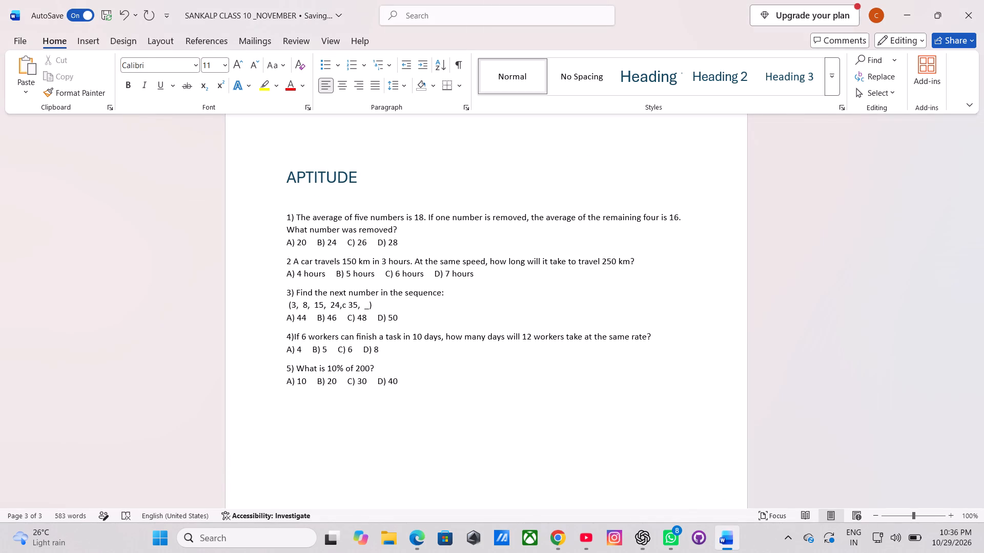
click(344, 304)
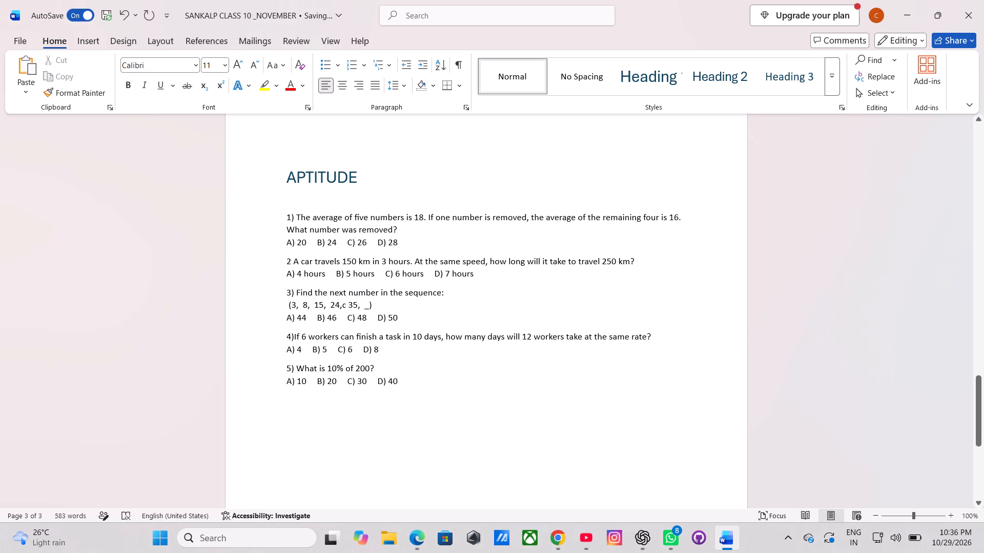
click(348, 301)
key(BackSpace)
key(BackSpace)
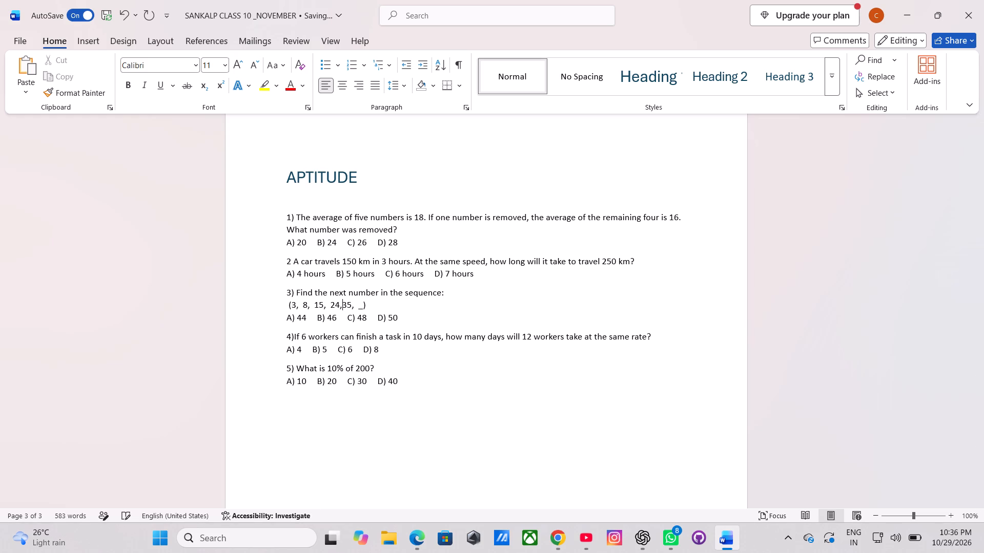
key(space)
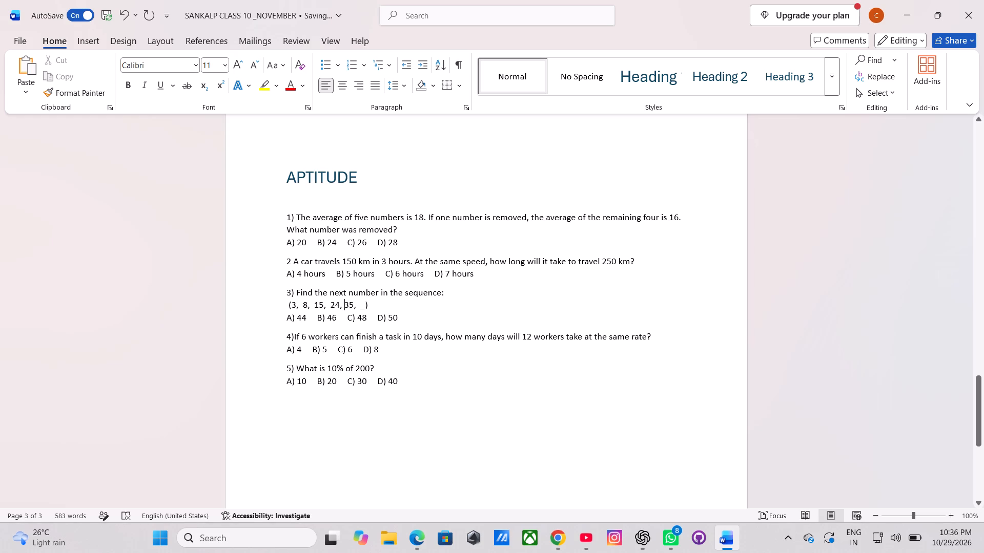
click(407, 301)
Review the test paper from the Aptitude section back up to the Mathematics section on the first page.
scroll(799, 156, down, 8)
scroll(715, 226, up, 11)
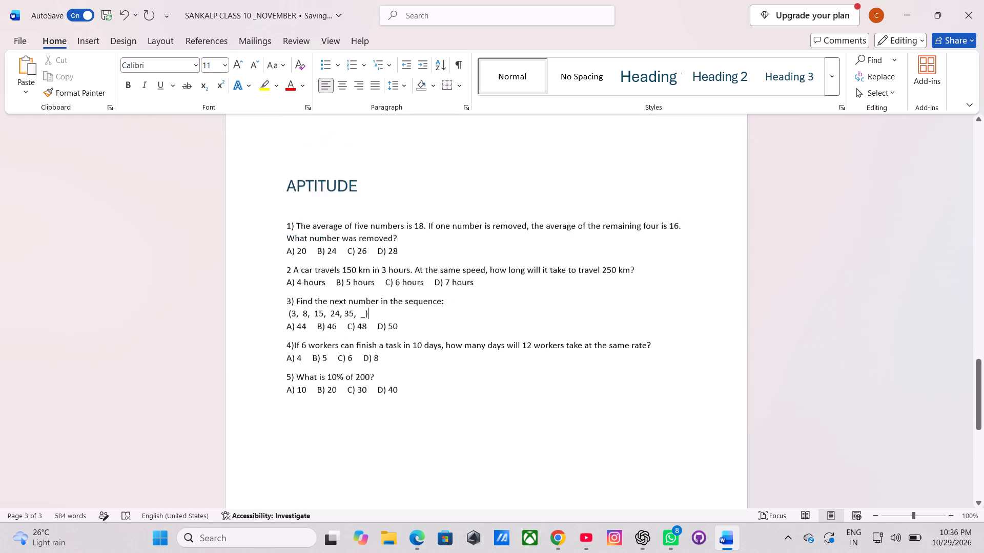
scroll(721, 209, up, 20)
scroll(721, 207, up, 17)
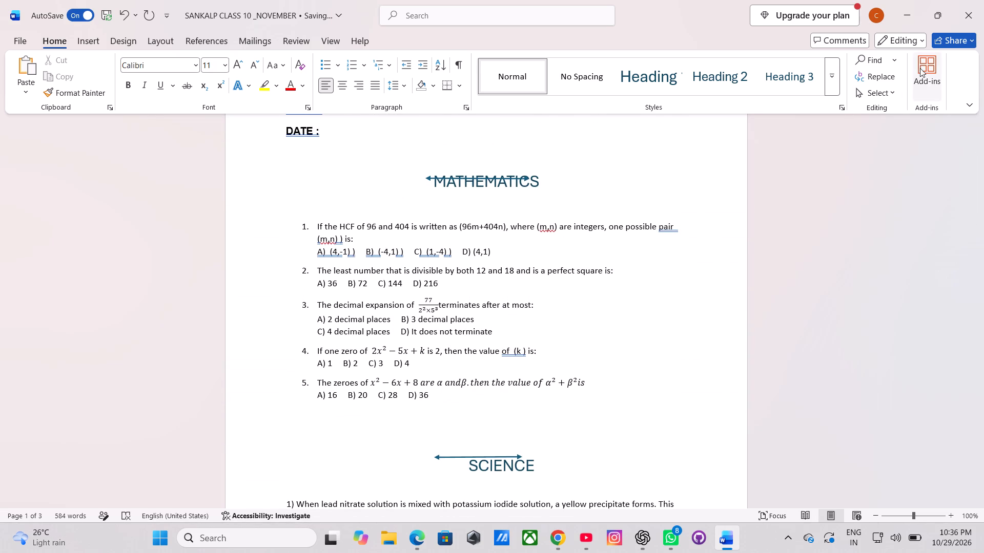
Save the SANKALP CLASS 10 _NOVEMBER document and close Word.
click(100, 9)
click(19, 38)
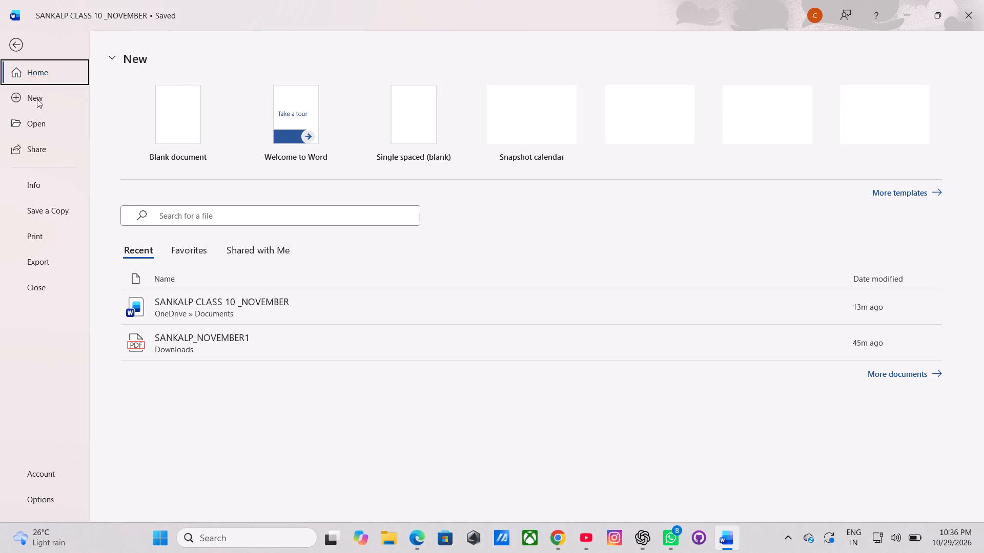
click(273, 312)
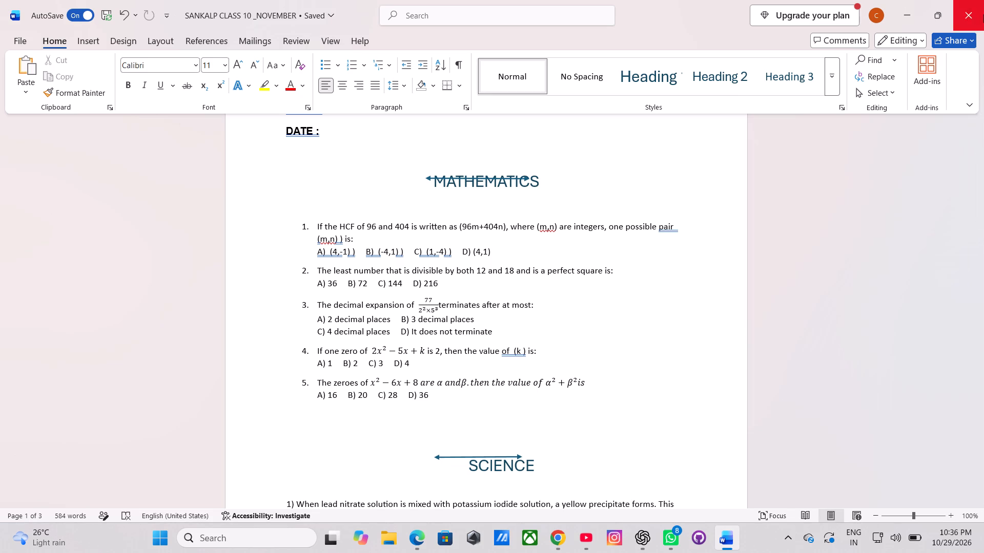
click(963, 0)
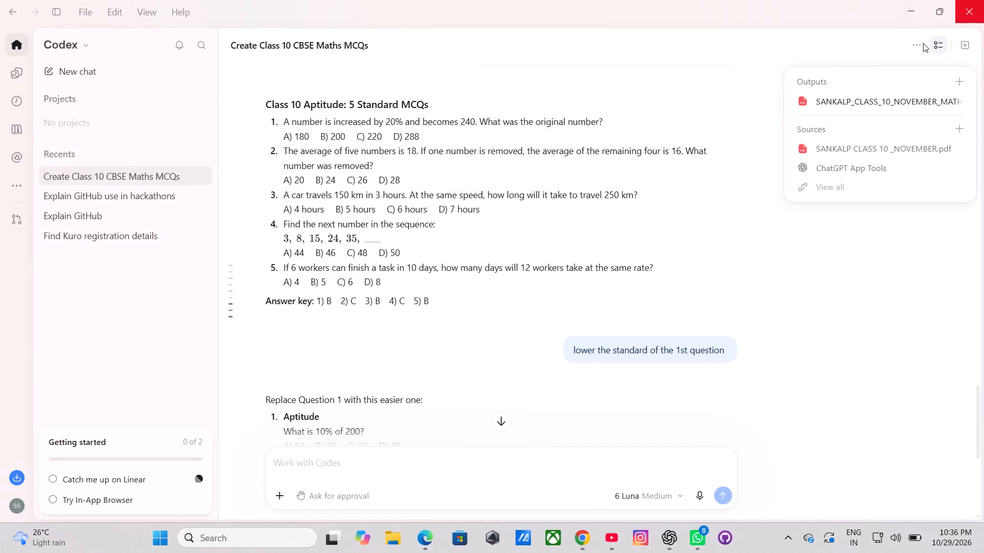
In Chrome, convert SANKALP CLASS 10 _NOVEMBER from the OneDrive Documents folder to PDF with iLovePDF's Word to PDF tool.
click(593, 541)
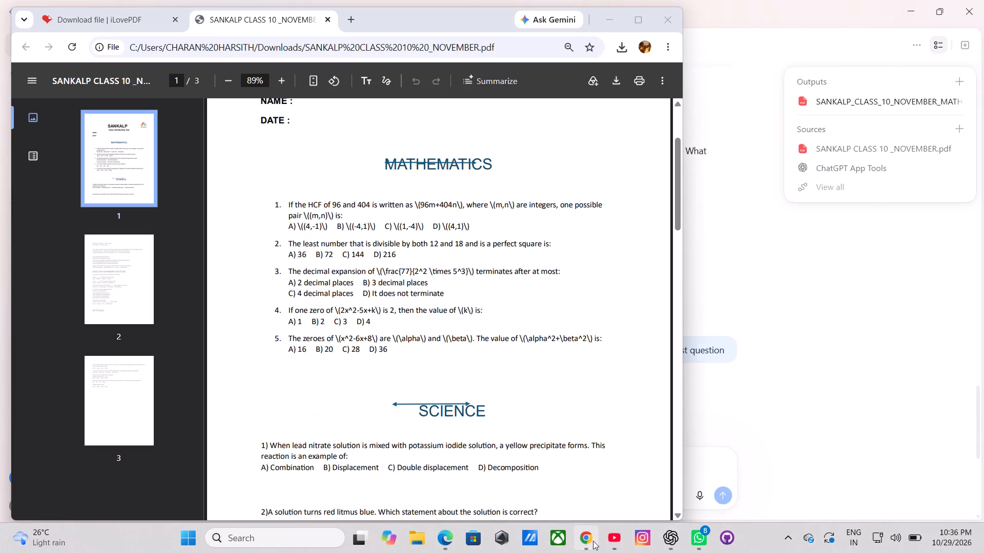
click(121, 25)
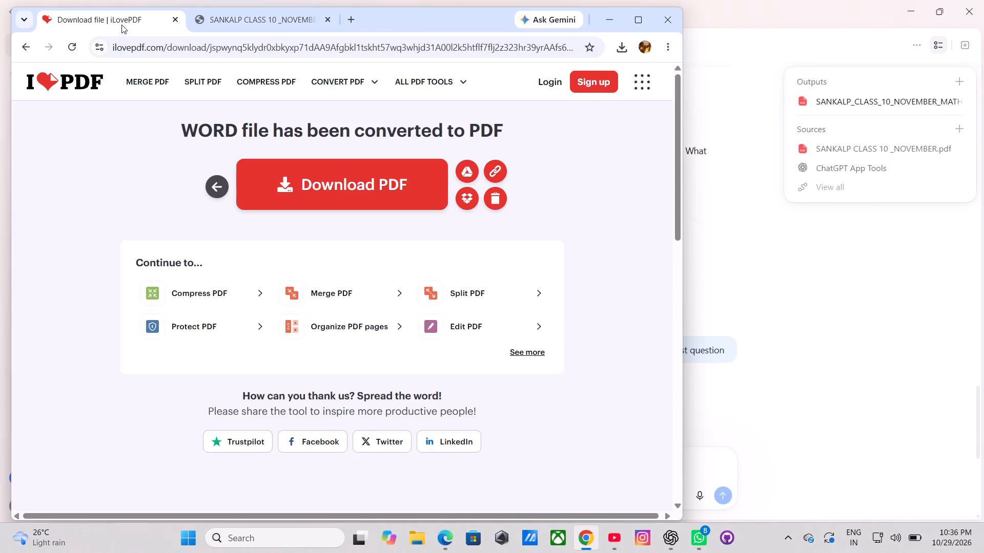
click(218, 184)
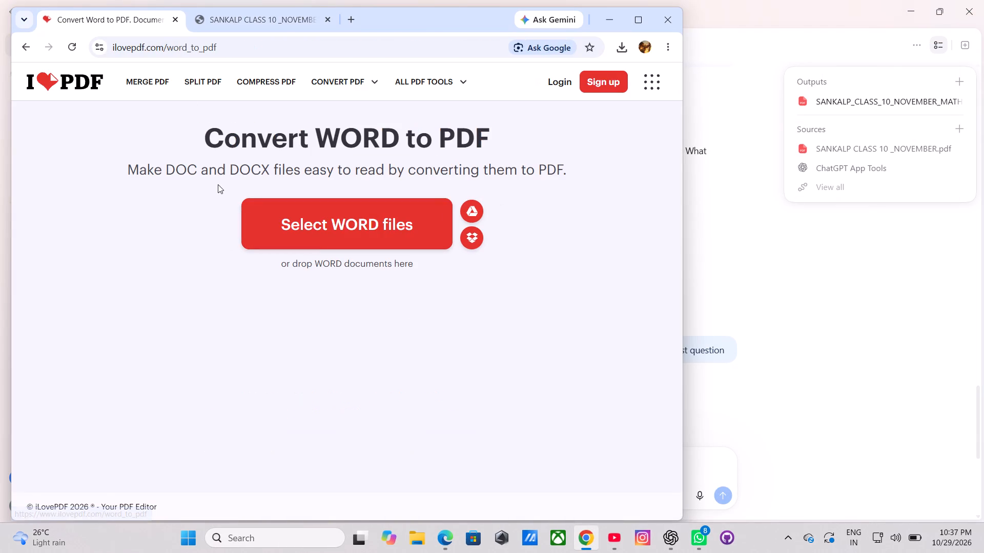
click(414, 244)
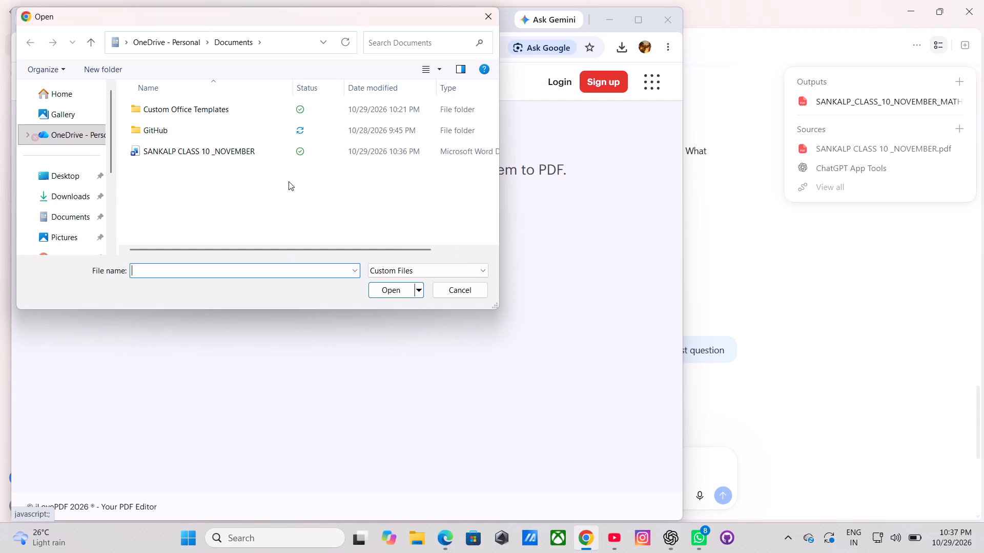
click(90, 189)
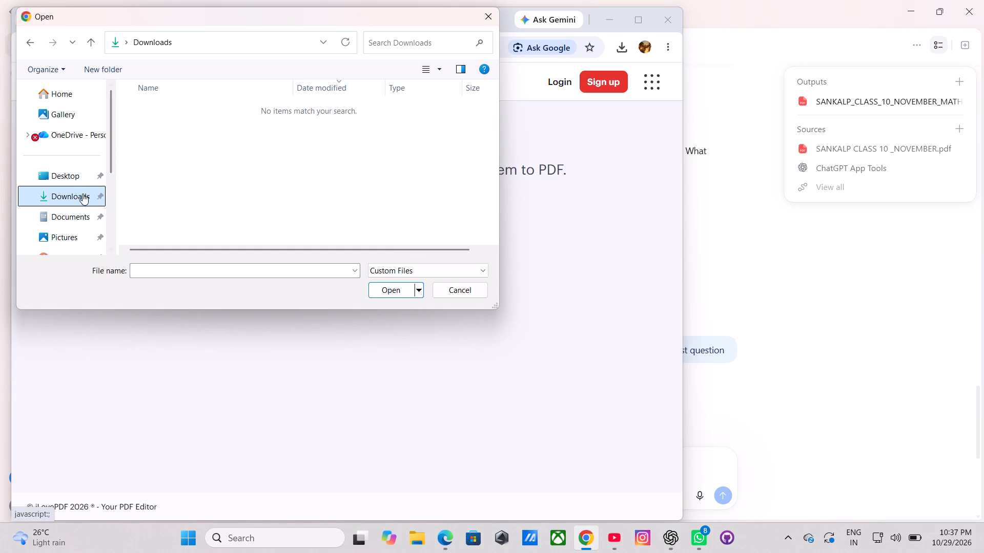
click(81, 209)
click(282, 153)
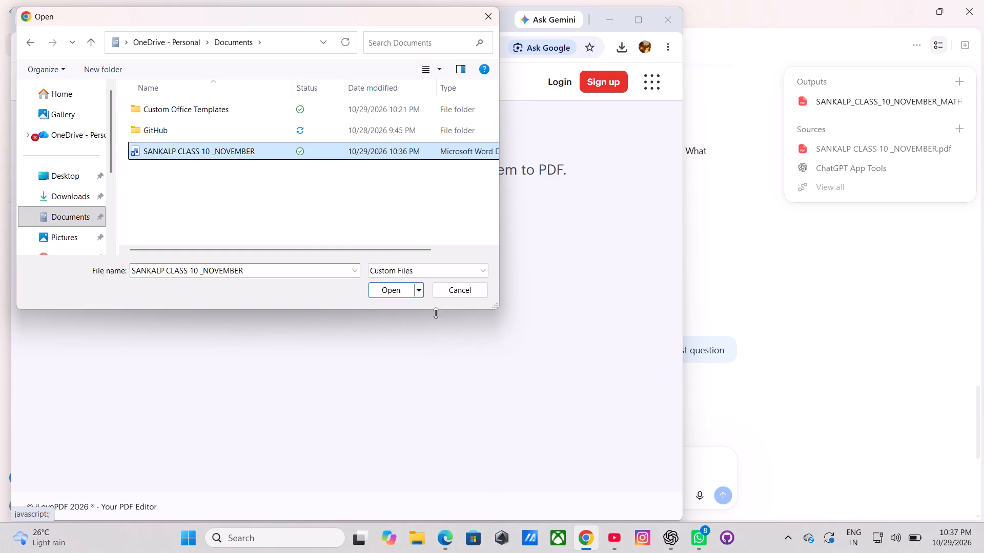
click(401, 294)
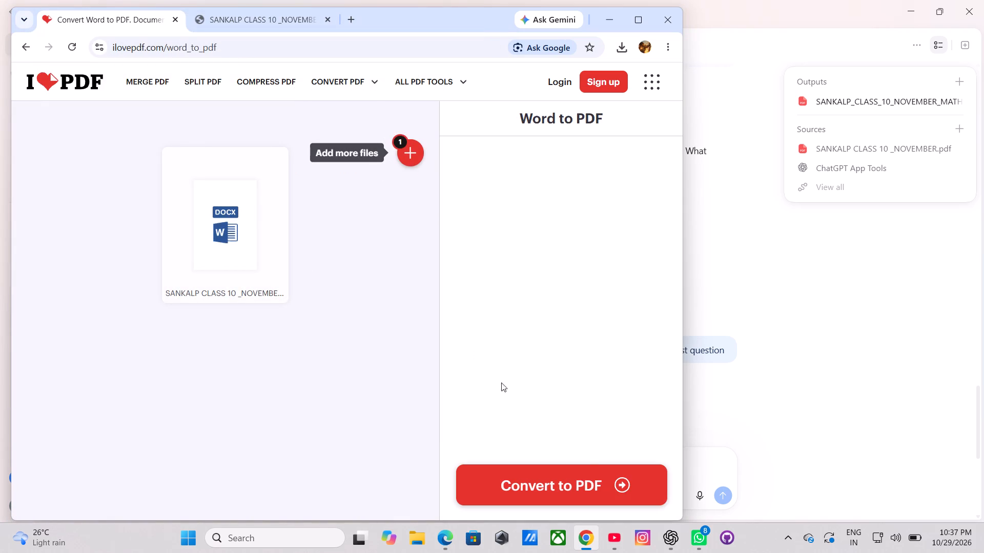
click(590, 471)
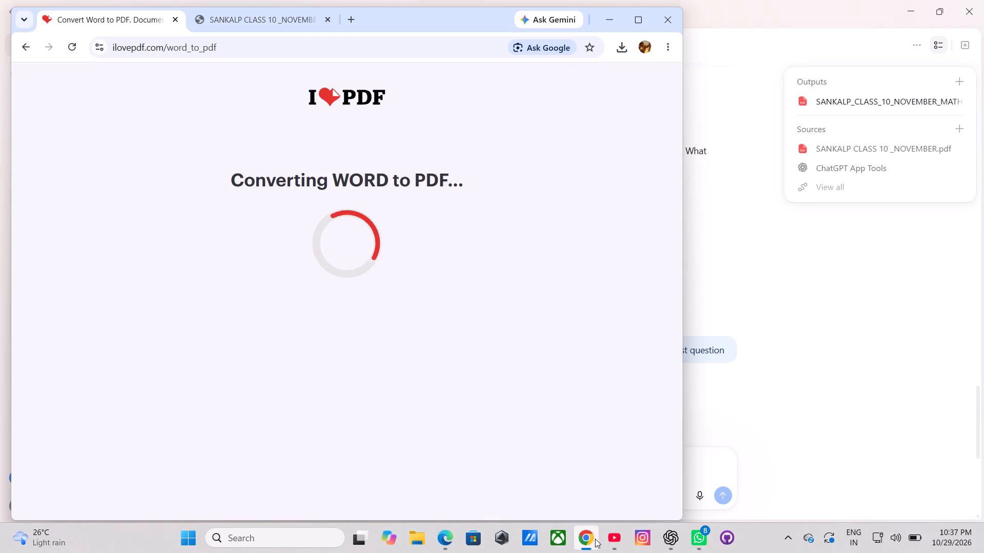
In Edge, play the YouTube video "lana del rey - brooklyn baby (dreamy version + slowed )" and skip its ad.
click(608, 539)
click(570, 376)
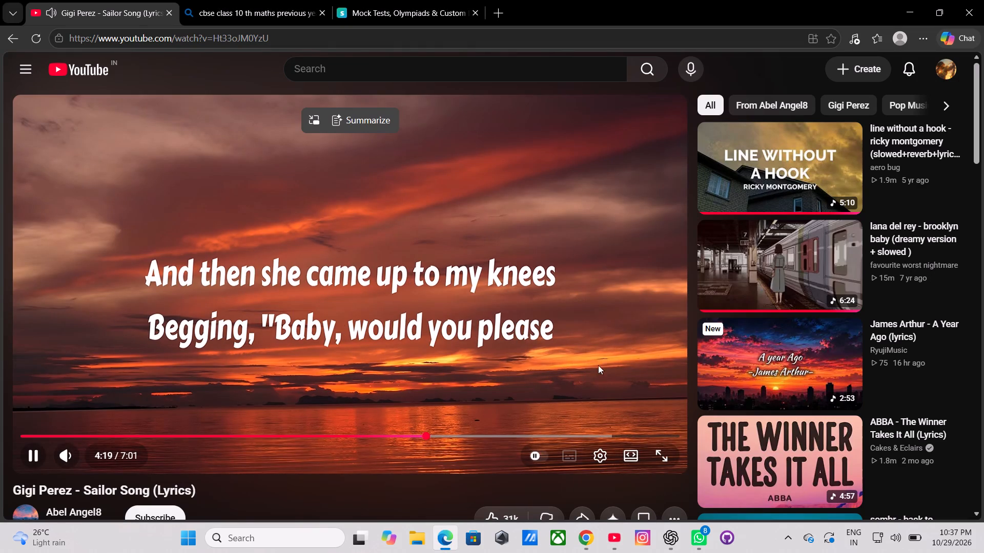
click(753, 269)
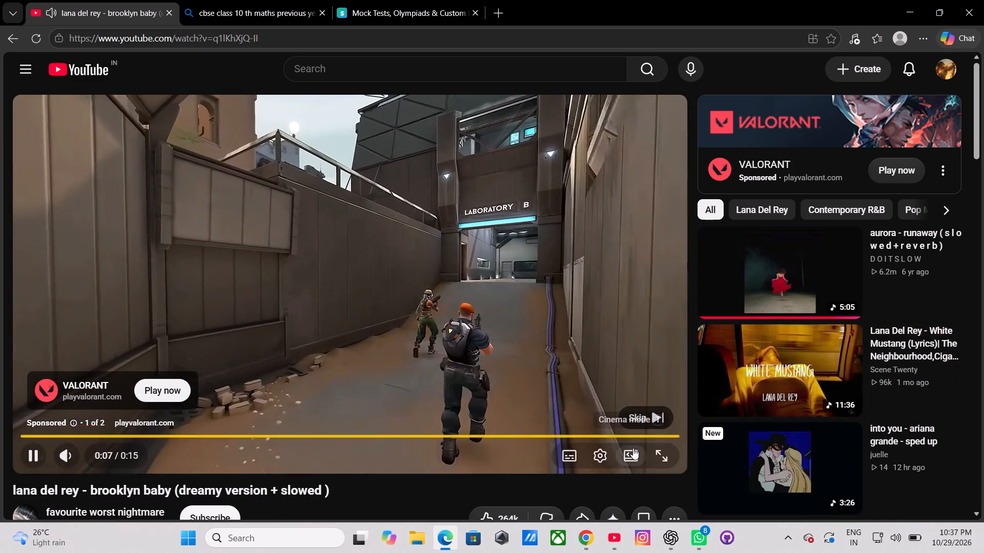
click(633, 421)
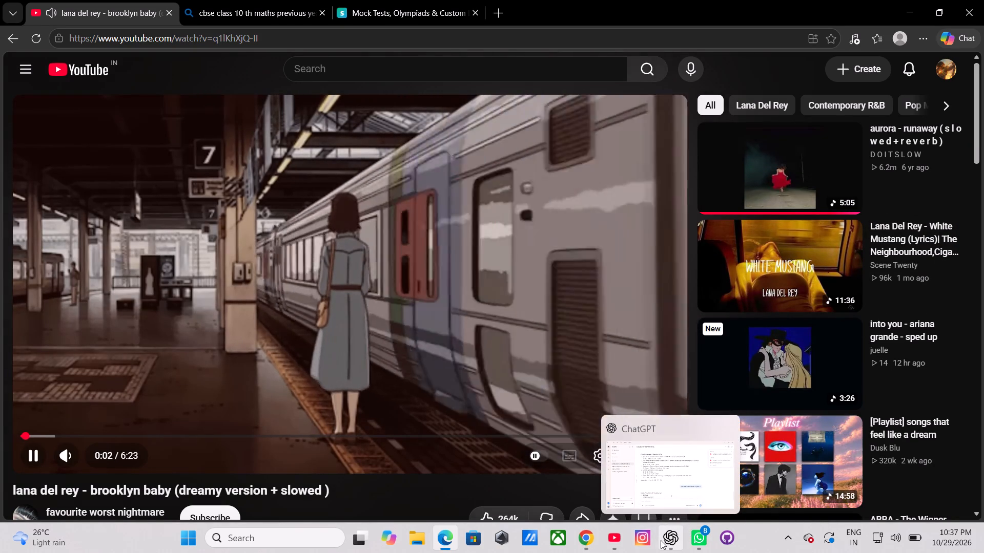
Switch to Chrome, download the converted PDF from iLovePDF and open the newest SANKALP CLASS 10 _NOVEMBER download.
click(587, 492)
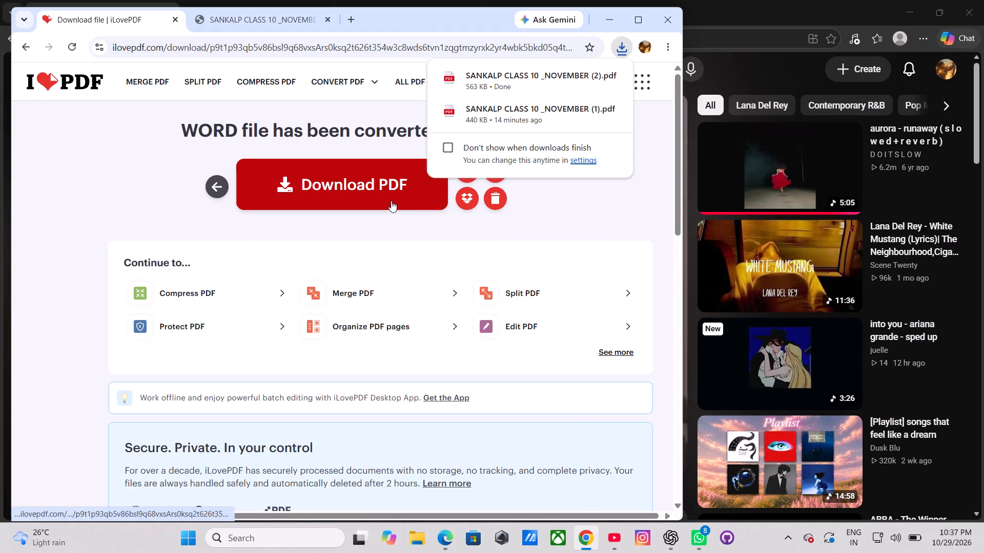
click(391, 201)
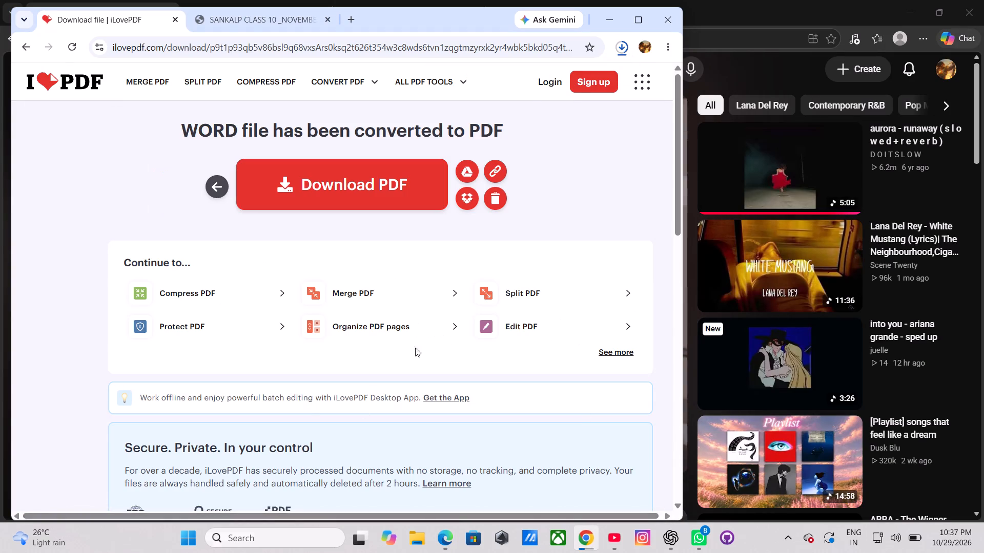
click(616, 51)
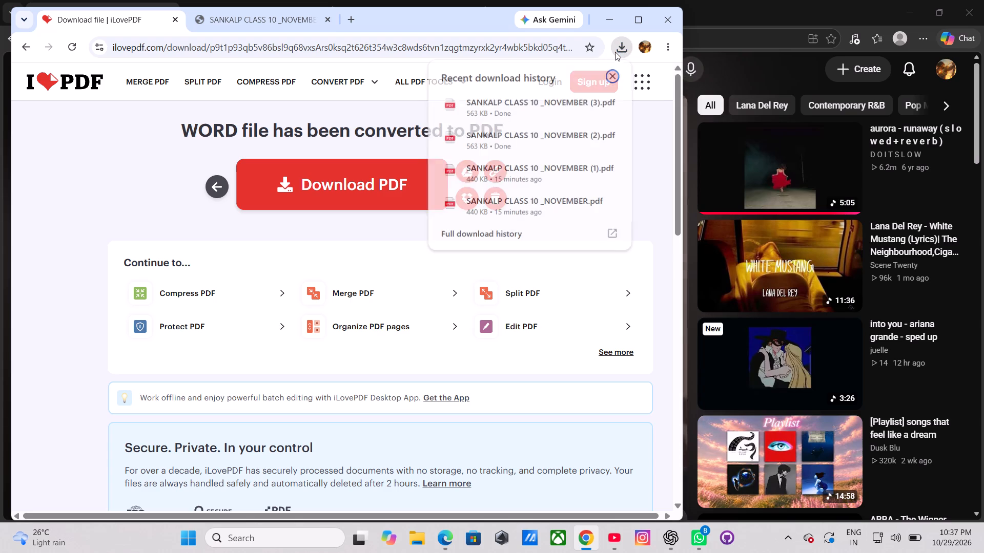
click(616, 102)
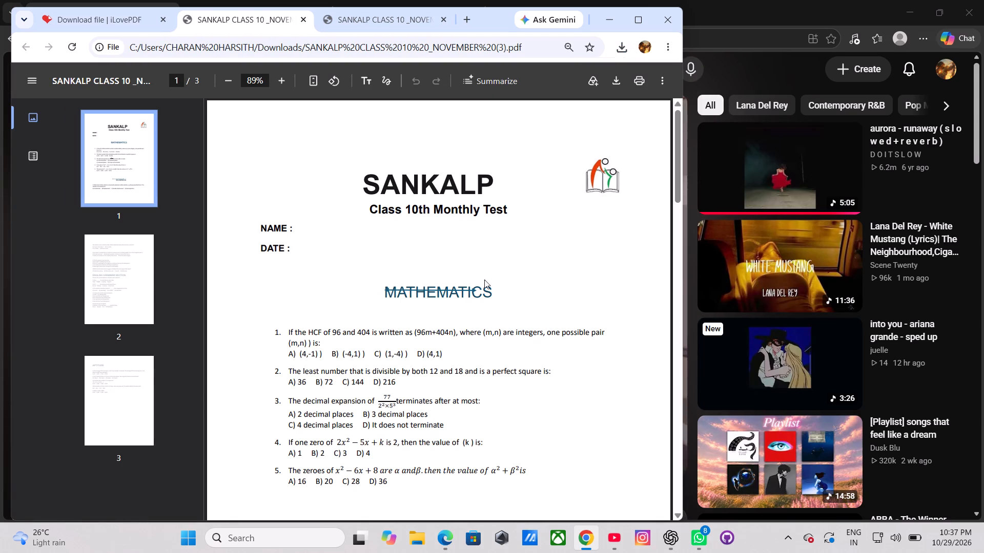
Review the converted PDF from the Mathematics section through the English Grammar section and return to the first page.
scroll(455, 366, down, 3)
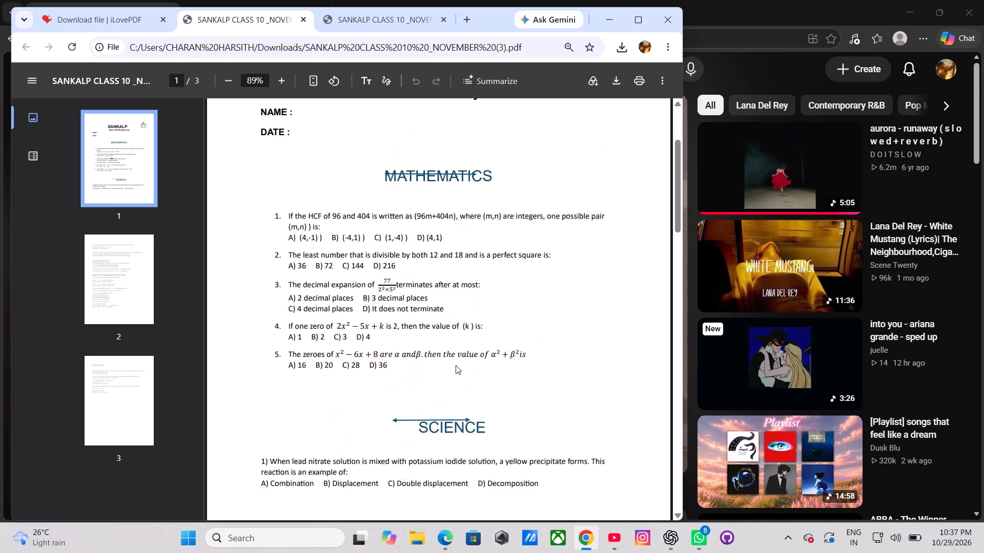
scroll(453, 365, down, 13)
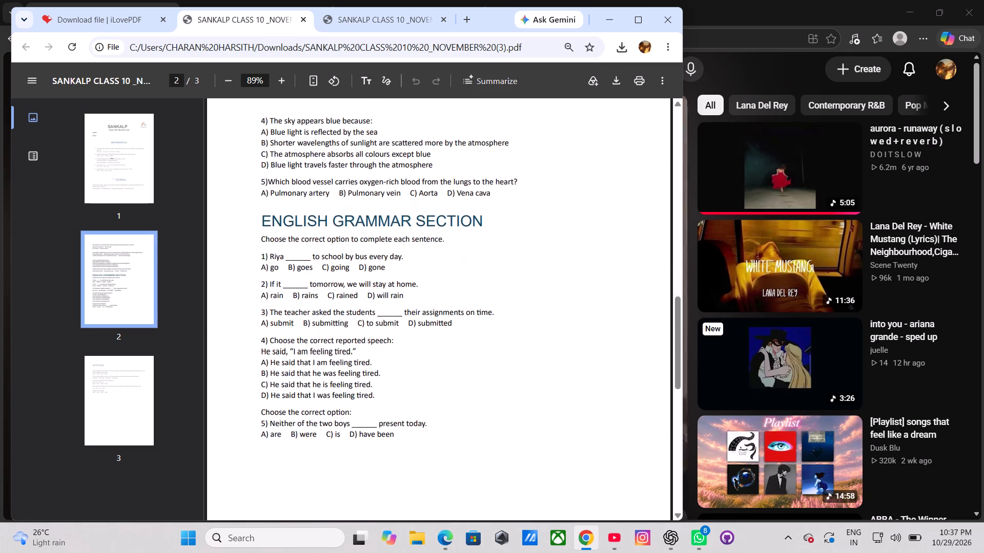
scroll(453, 359, down, 9)
scroll(453, 351, up, 11)
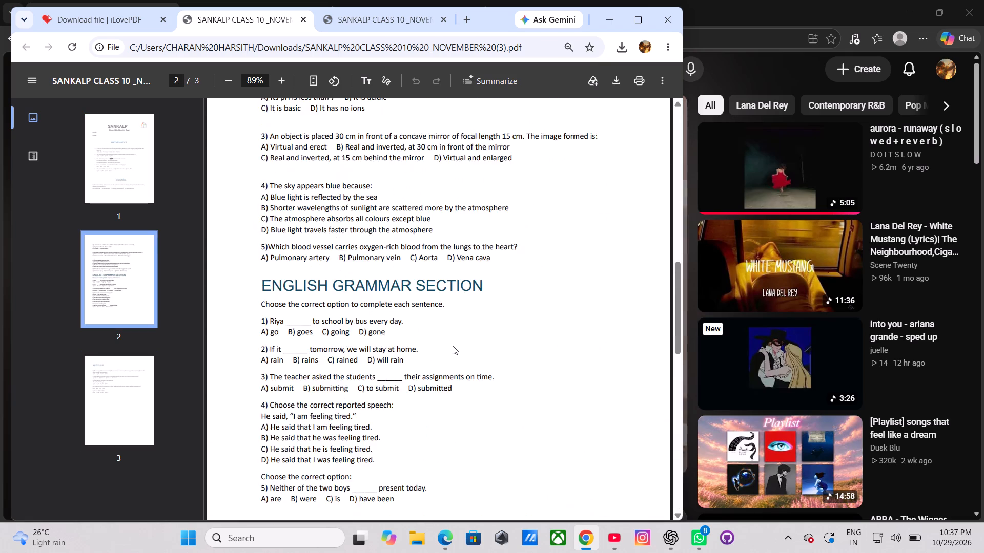
scroll(453, 346, up, 12)
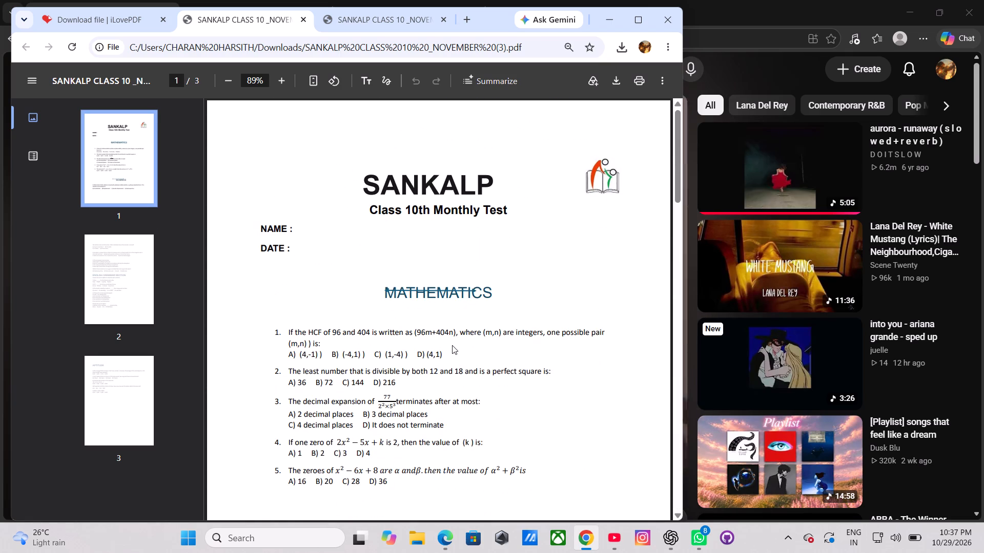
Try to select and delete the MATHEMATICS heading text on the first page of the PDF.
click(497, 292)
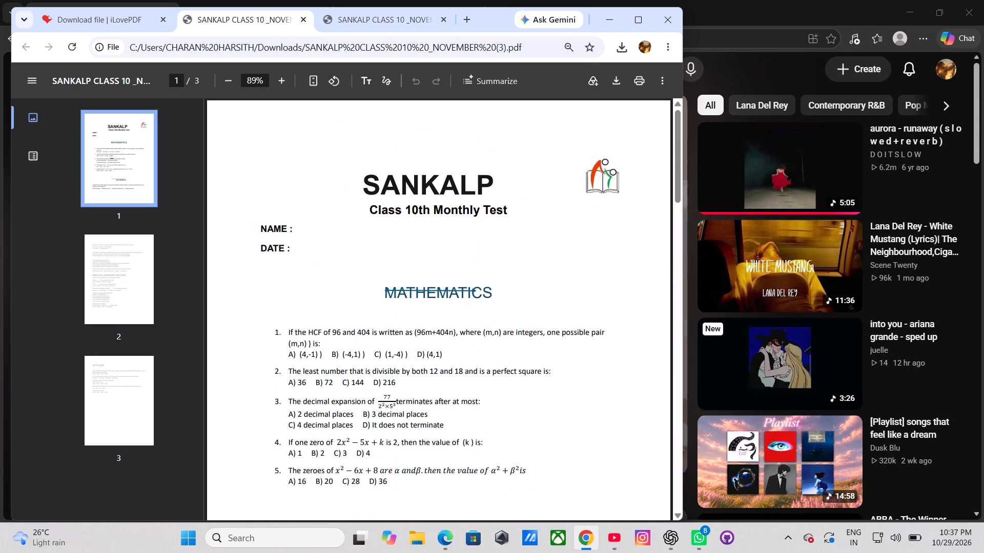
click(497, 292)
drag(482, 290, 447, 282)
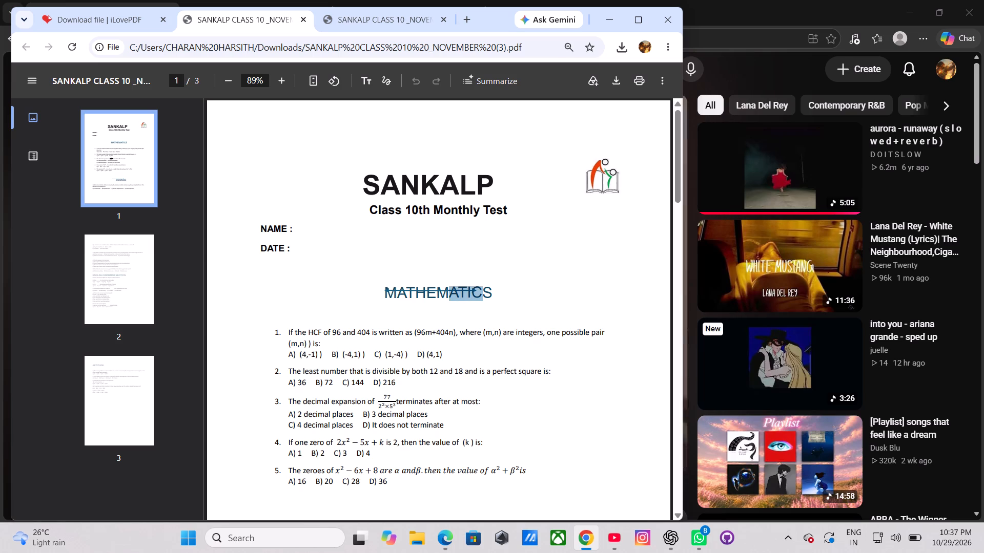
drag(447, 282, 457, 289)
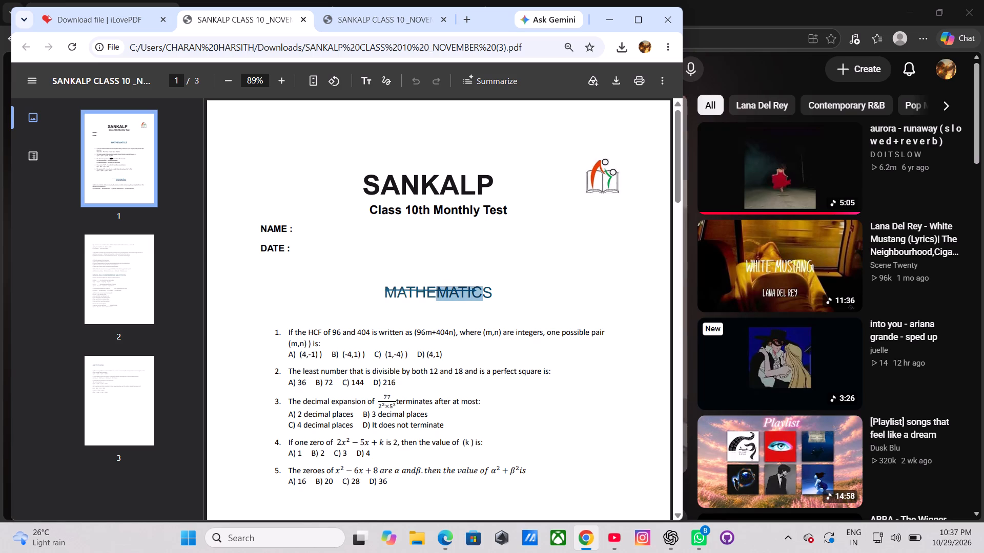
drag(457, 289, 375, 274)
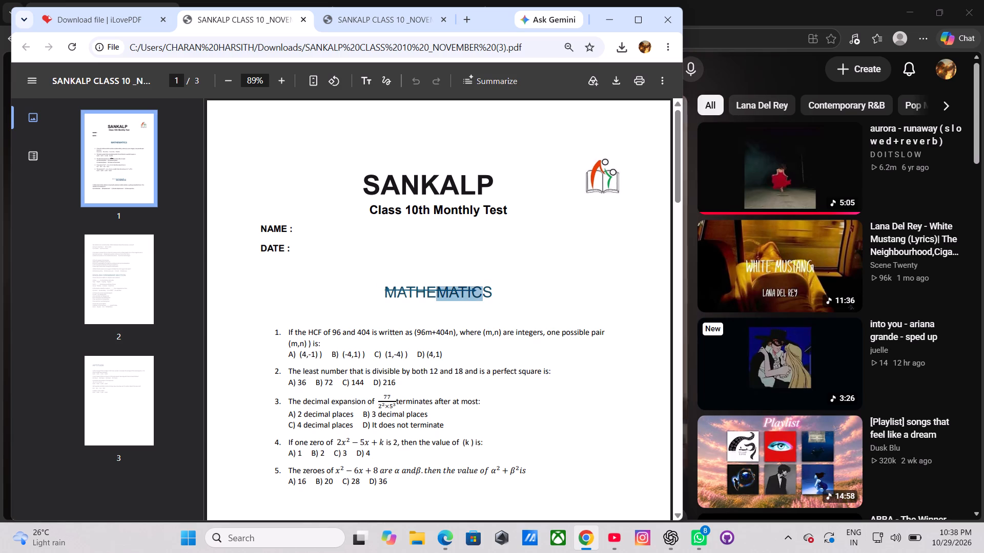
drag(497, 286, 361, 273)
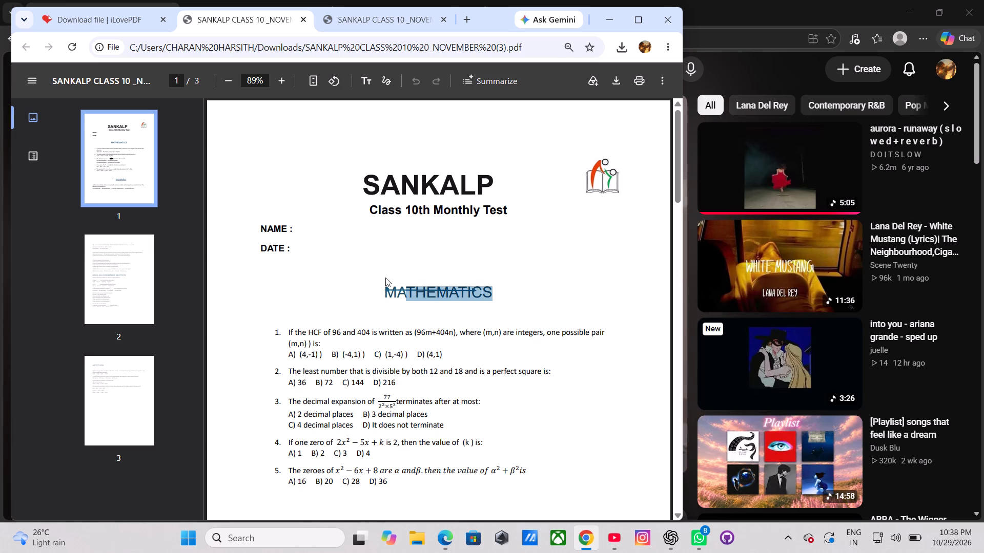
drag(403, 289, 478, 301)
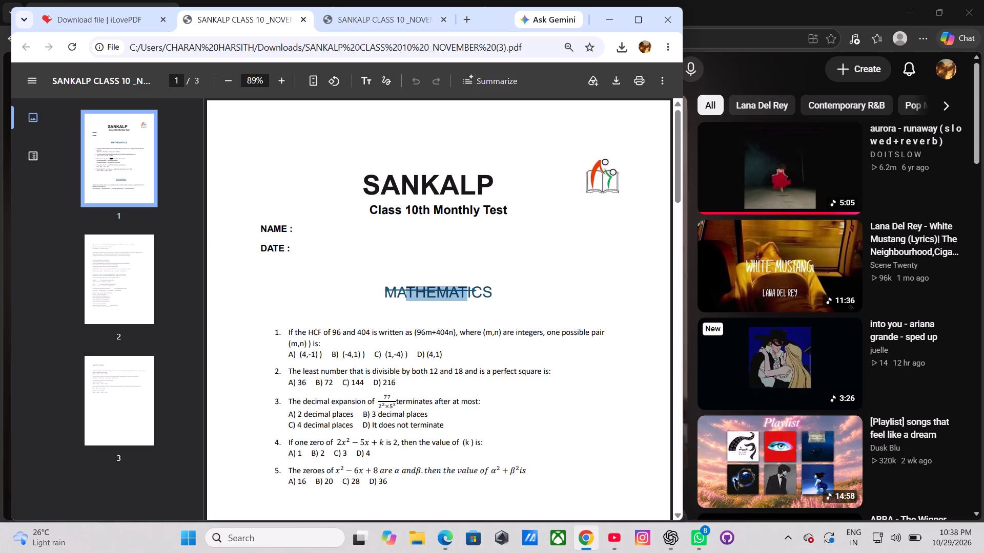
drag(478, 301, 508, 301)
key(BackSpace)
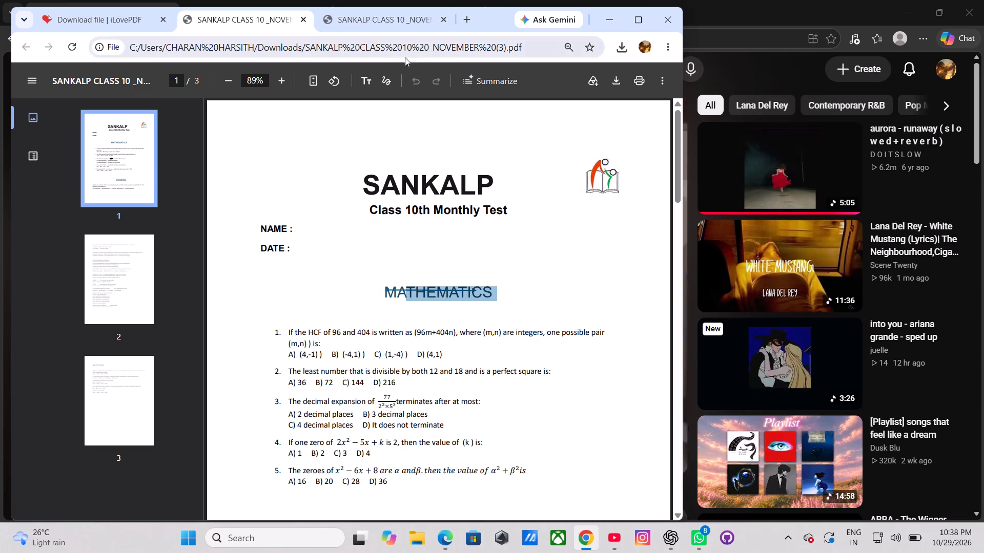
Add a text annotation box with white text colour in the blank area above the MATHEMATICS heading on page 1.
click(369, 79)
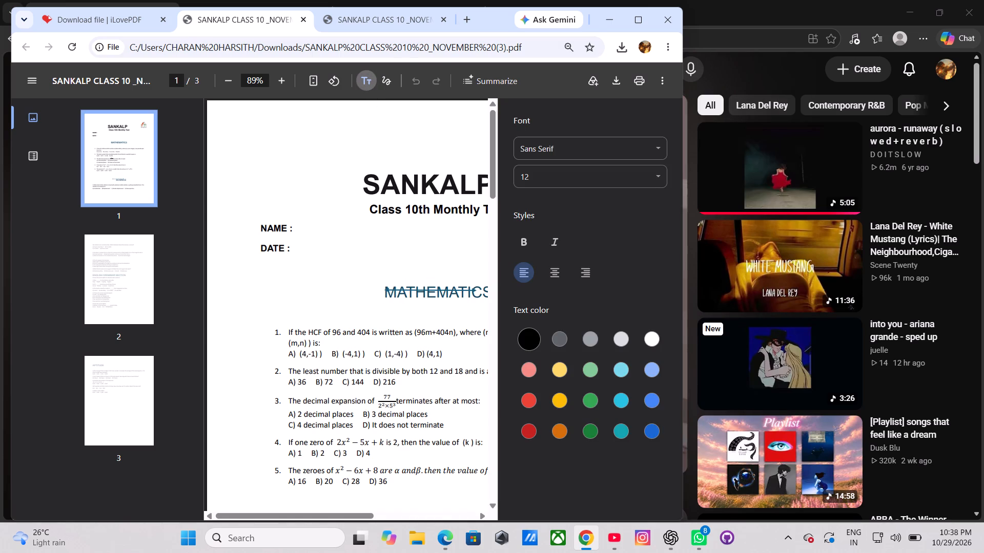
click(452, 247)
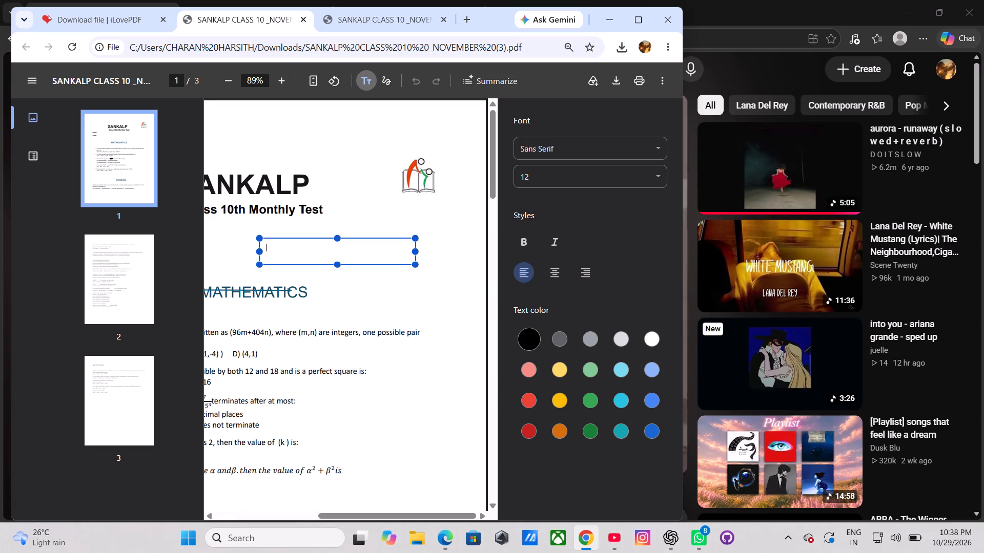
click(651, 336)
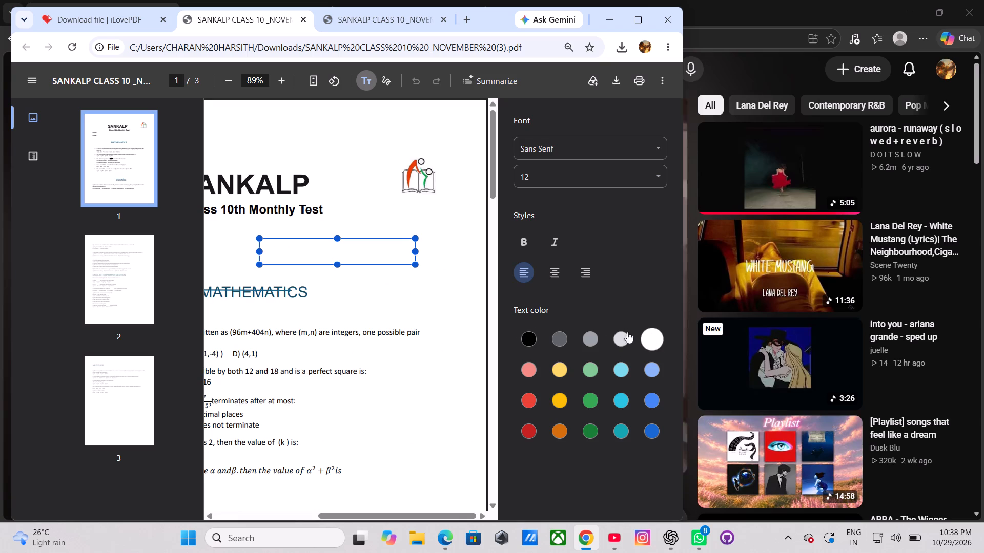
drag(316, 247, 304, 252)
drag(309, 289, 290, 287)
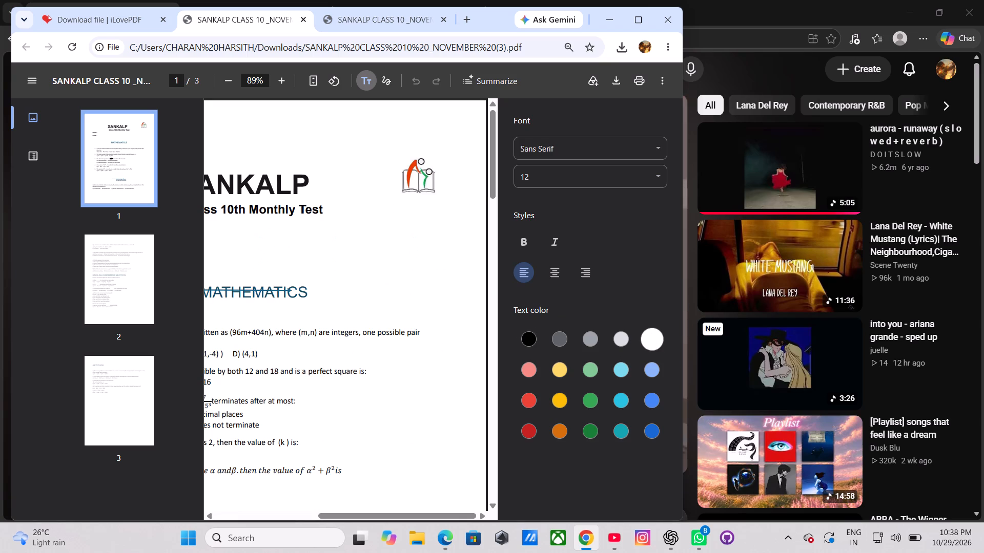
drag(290, 287, 297, 300)
click(430, 237)
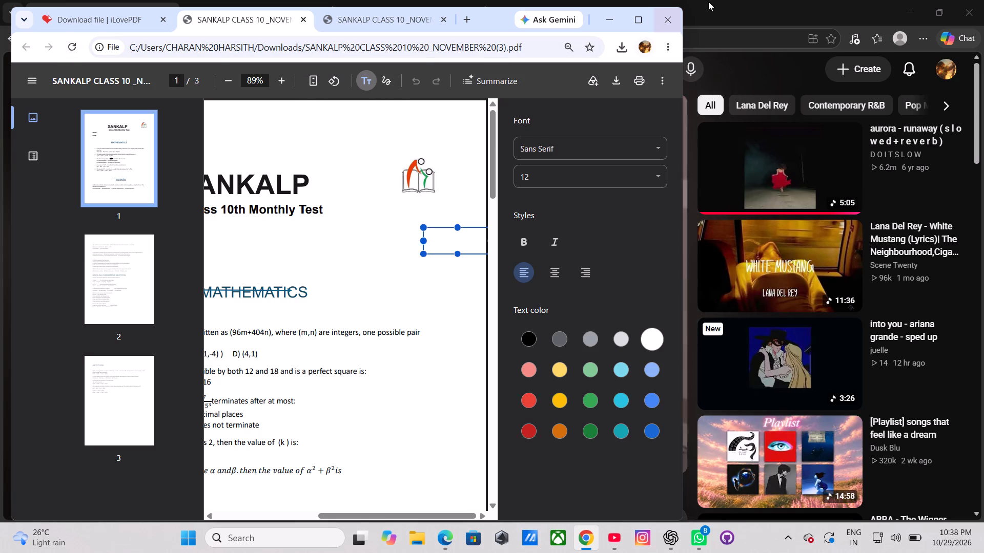
Show the downloaded SANKALP CLASS 10 _NOVEMBER (3).pdf in its Downloads folder and try to share it through WhatsApp.
click(625, 53)
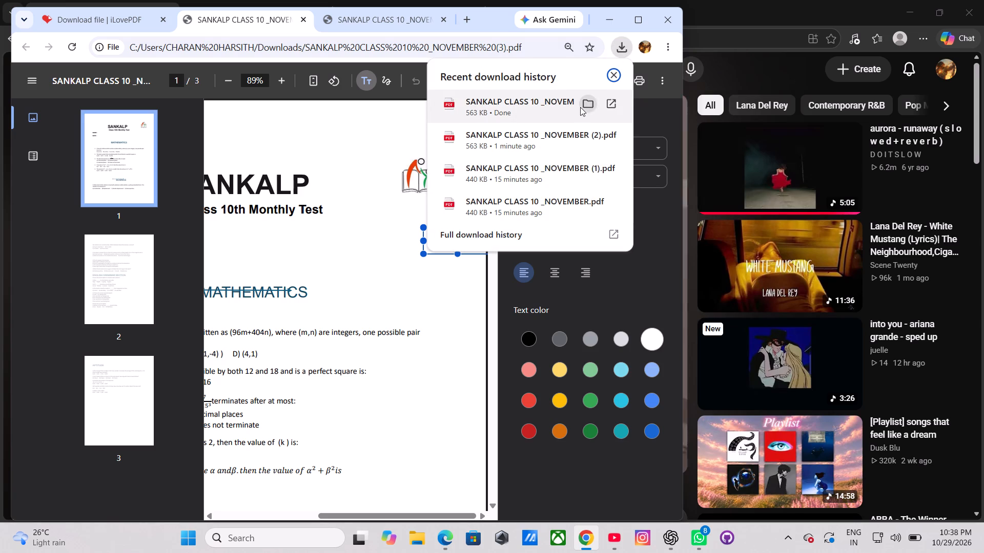
click(585, 103)
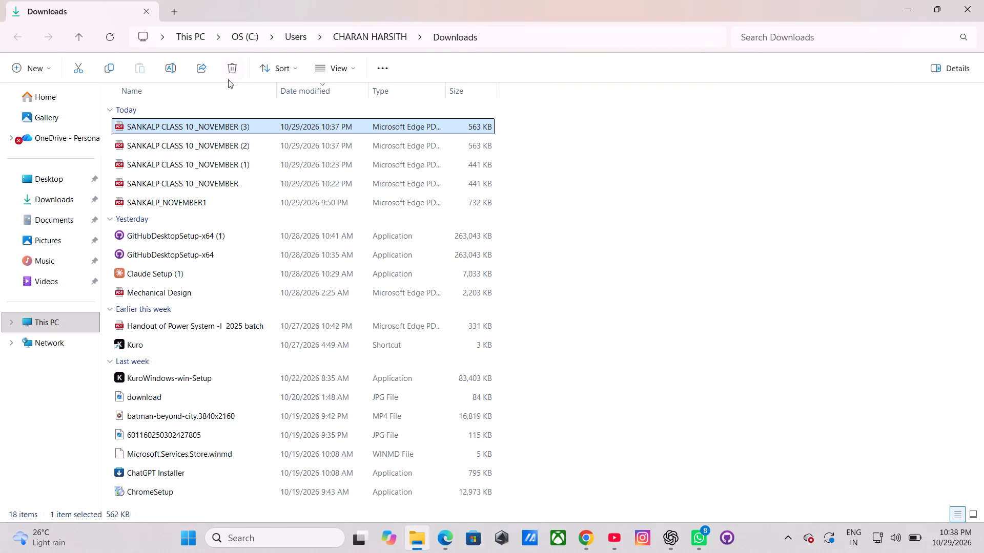
click(206, 75)
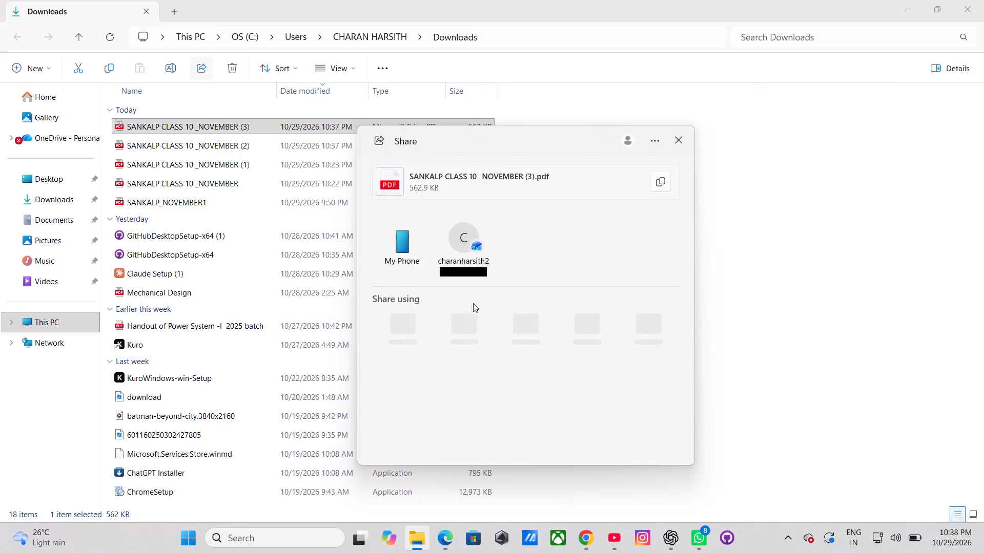
click(581, 339)
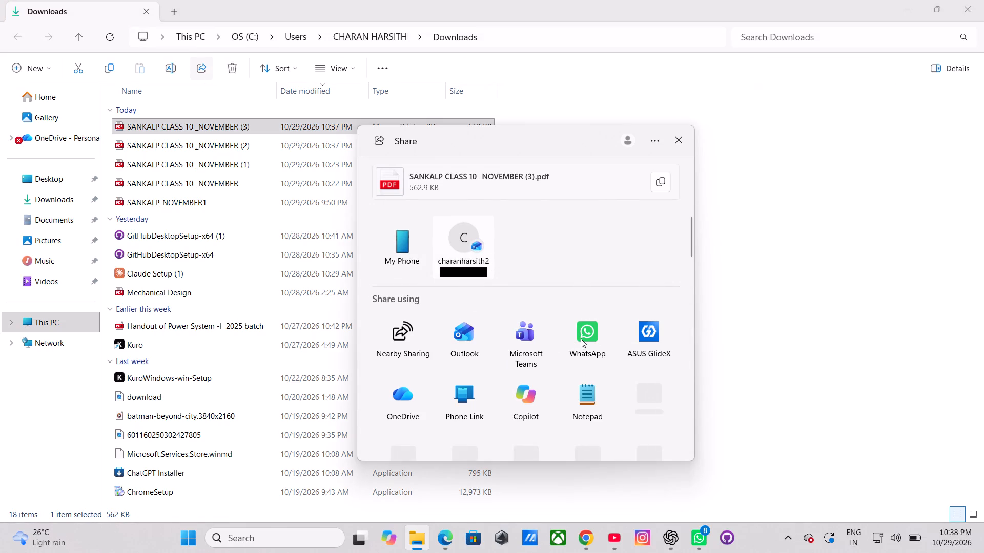
click(583, 330)
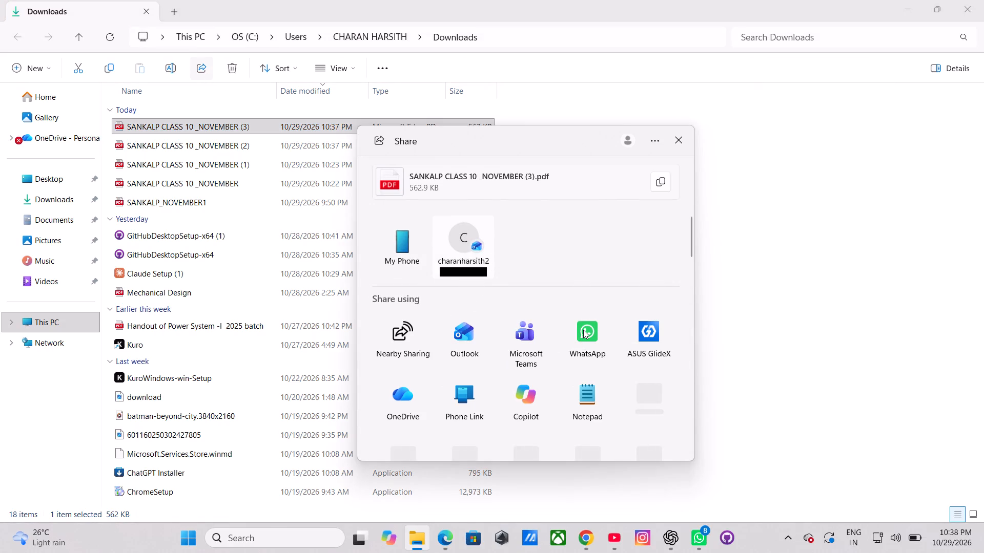
right_click(583, 330)
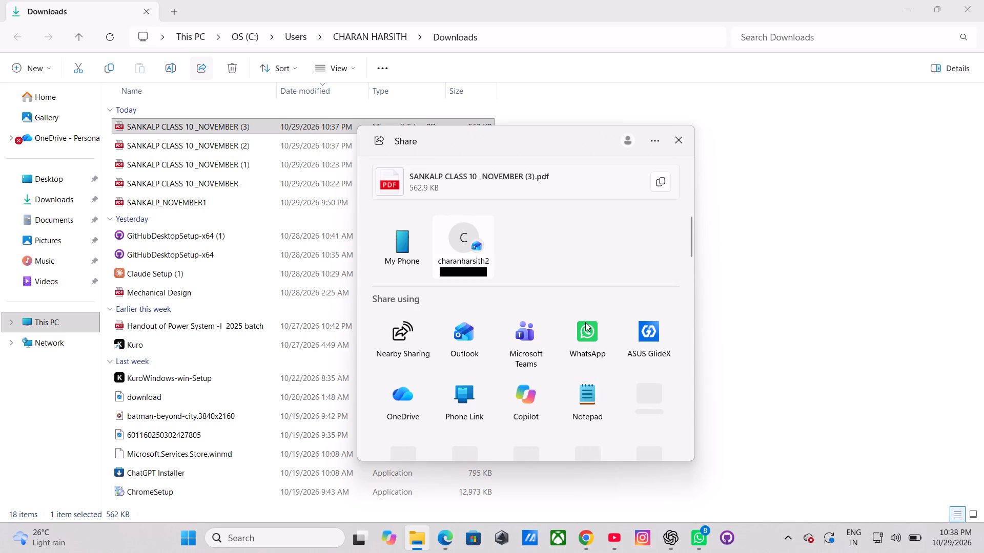
click(595, 335)
right_click(593, 326)
click(591, 326)
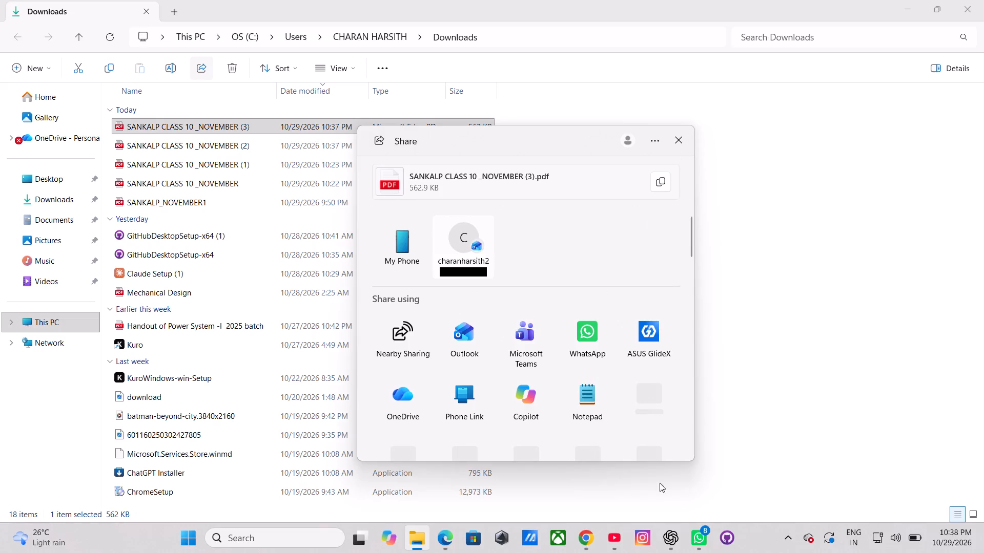